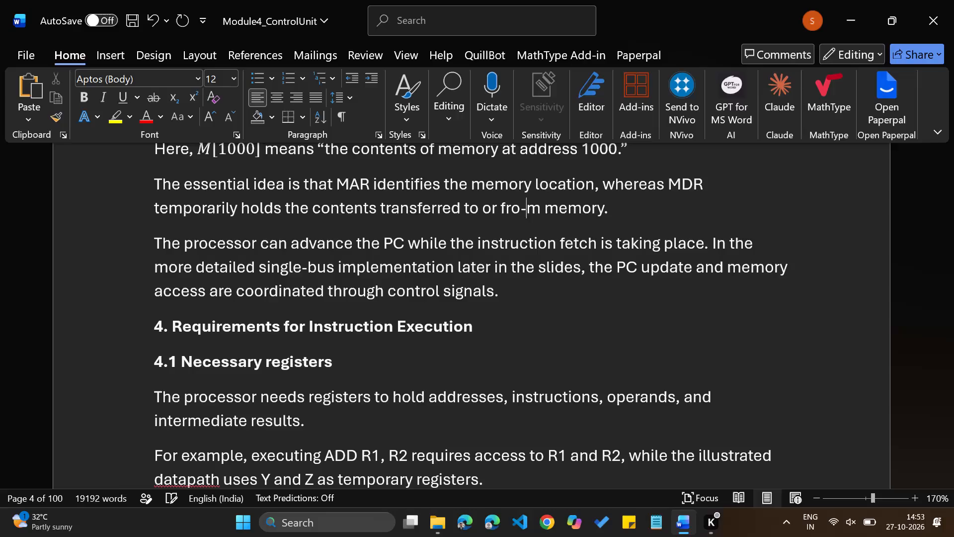
Remove the stray hyphen from "fro-m" in the sentence about MAR and MDR.
{"action": "key", "text": "BackSpace"}
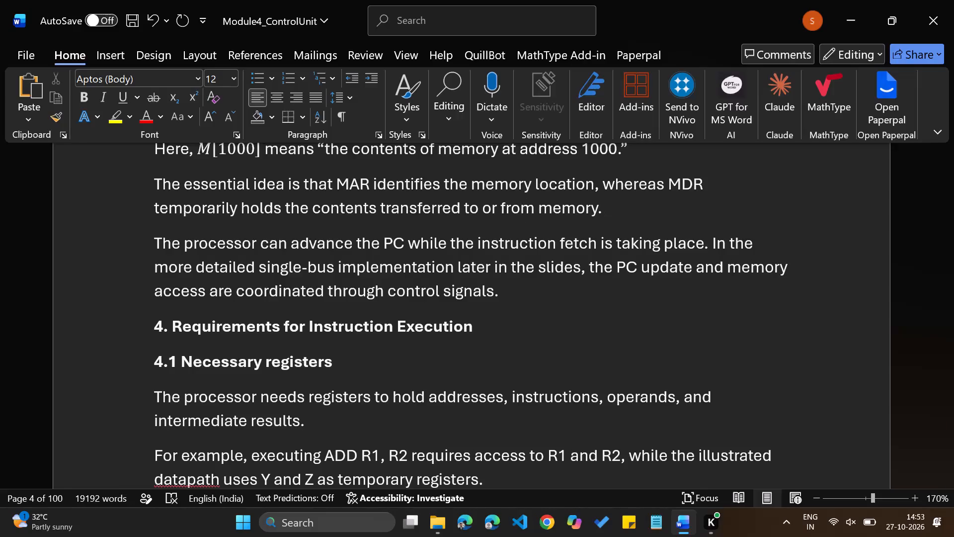
Turn on AutoSave for the Module4_ControlUnit document.
{"action": "left_click", "coordinate": [104, 13]}
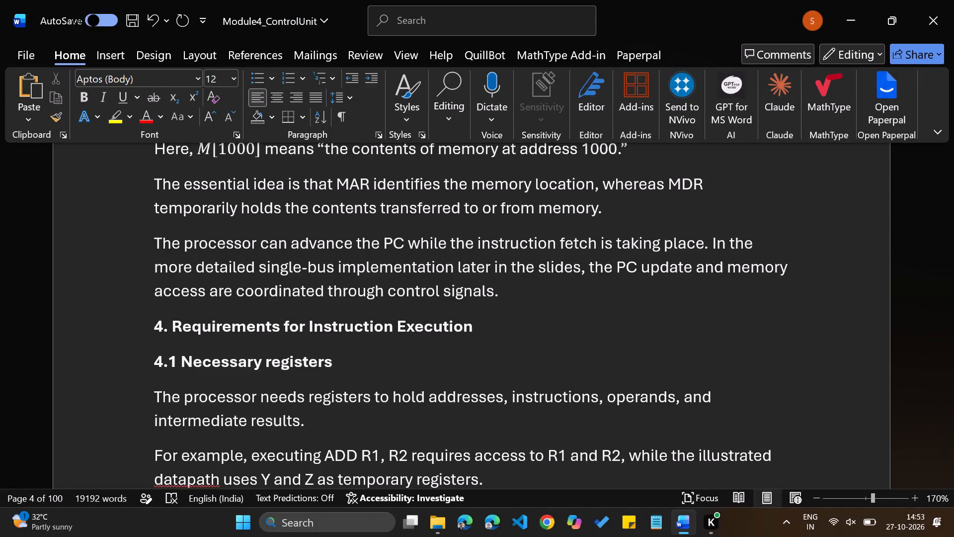
{"action": "left_click", "coordinate": [462, 226]}
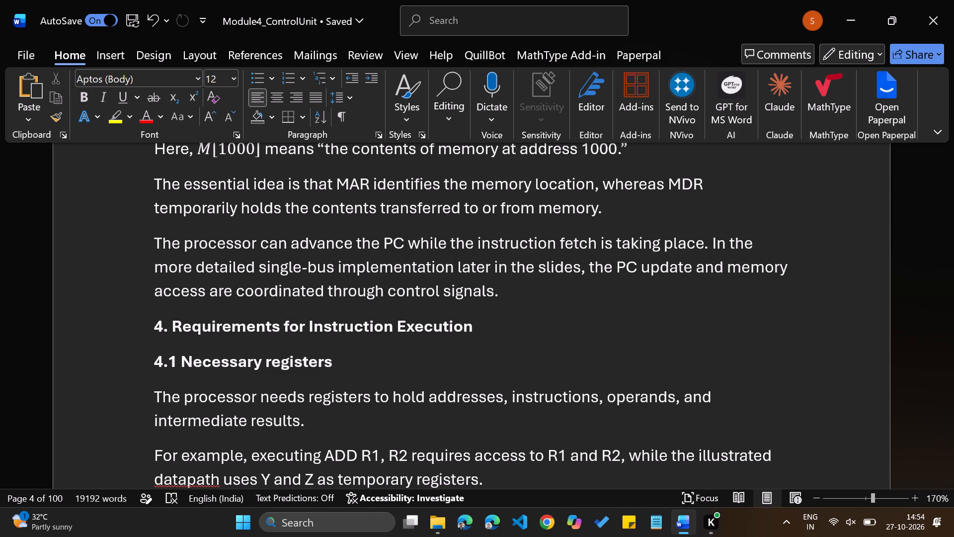
Read section 4.1 Necessary registers, following what the registers hold and the ADD R1, R2 example.
{"action": "scroll", "coordinate": [462, 226], "scroll_direction": "down", "scroll_amount": 1}
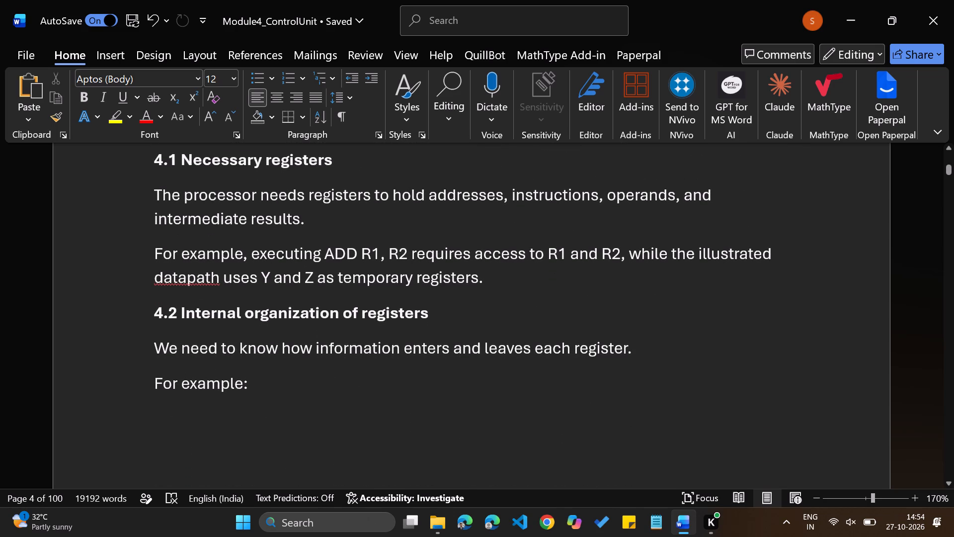
{"action": "left_click_drag", "start_coordinate": [244, 278], "coordinate": [433, 271]}
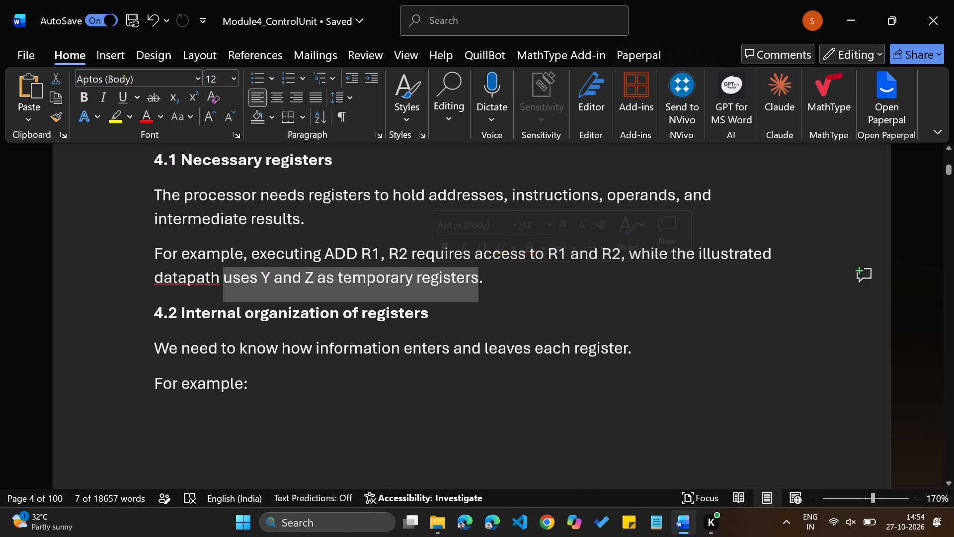
{"action": "left_click", "coordinate": [478, 328]}
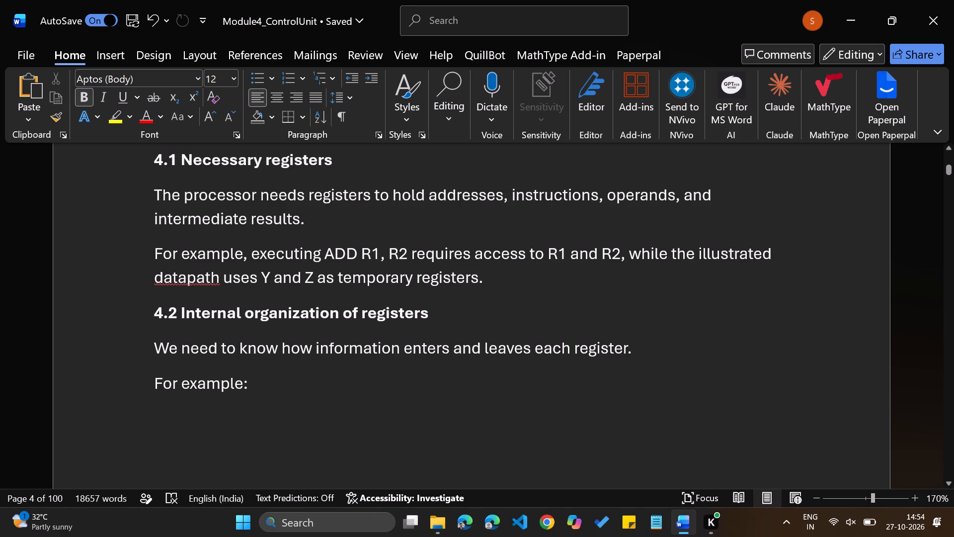
{"action": "left_click_drag", "start_coordinate": [246, 196], "coordinate": [562, 202]}
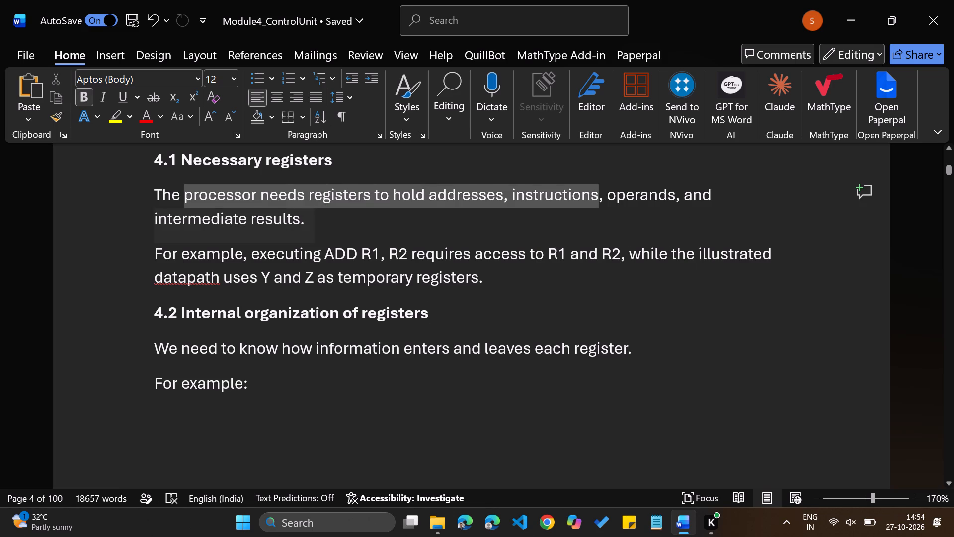
{"action": "left_click_drag", "start_coordinate": [562, 202], "coordinate": [302, 227]}
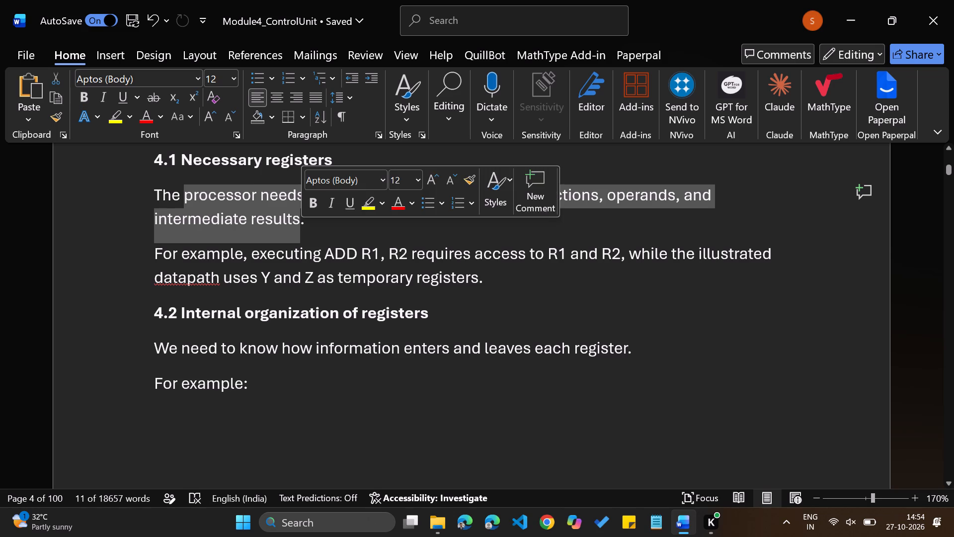
{"action": "left_click", "coordinate": [327, 237]}
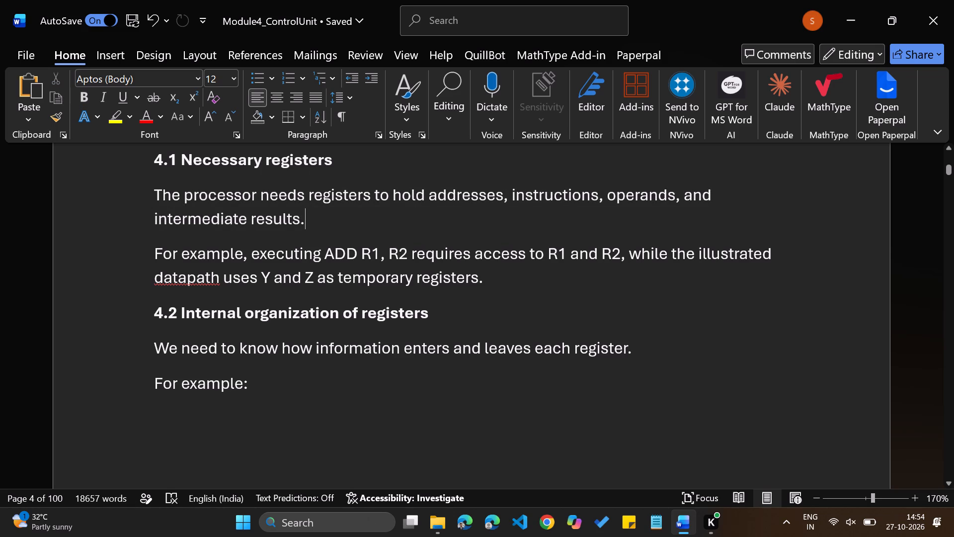
{"action": "left_click_drag", "start_coordinate": [459, 196], "coordinate": [262, 221]}
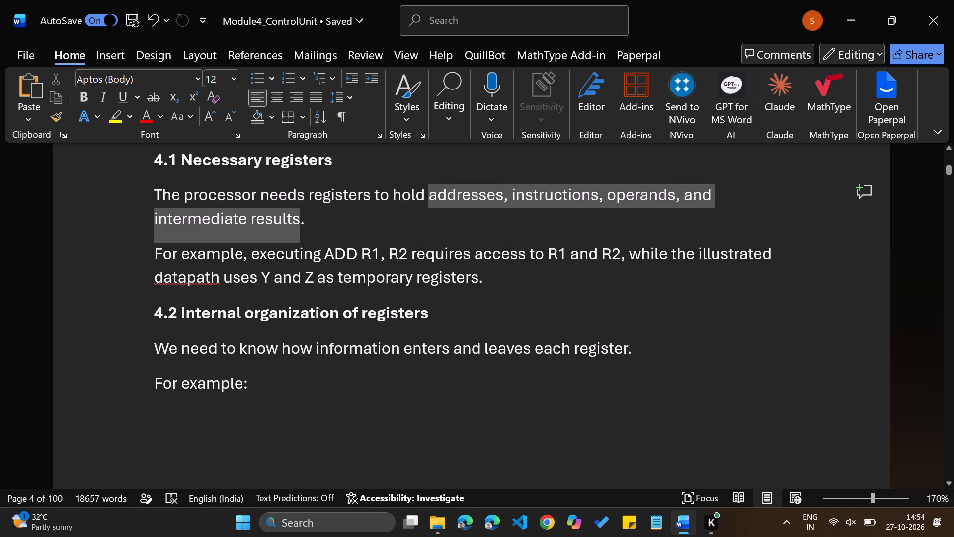
{"action": "left_click_drag", "start_coordinate": [262, 221], "coordinate": [326, 230]}
{"action": "left_click", "coordinate": [347, 263]}
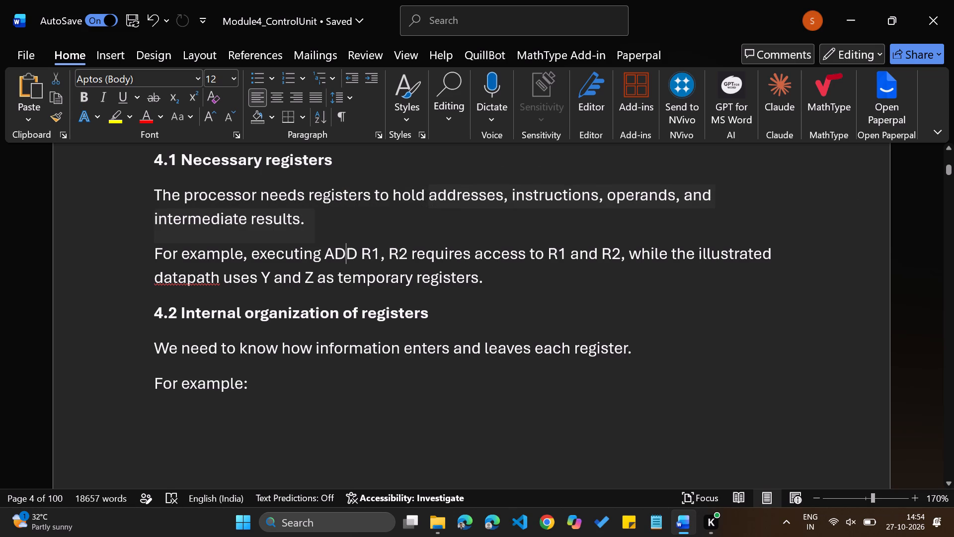
Read sections 4.2 and 4.3 on register organization and the datapath, and check the instruction execution example slides in Edge.
{"action": "scroll", "coordinate": [347, 263], "scroll_direction": "down", "scroll_amount": 1}
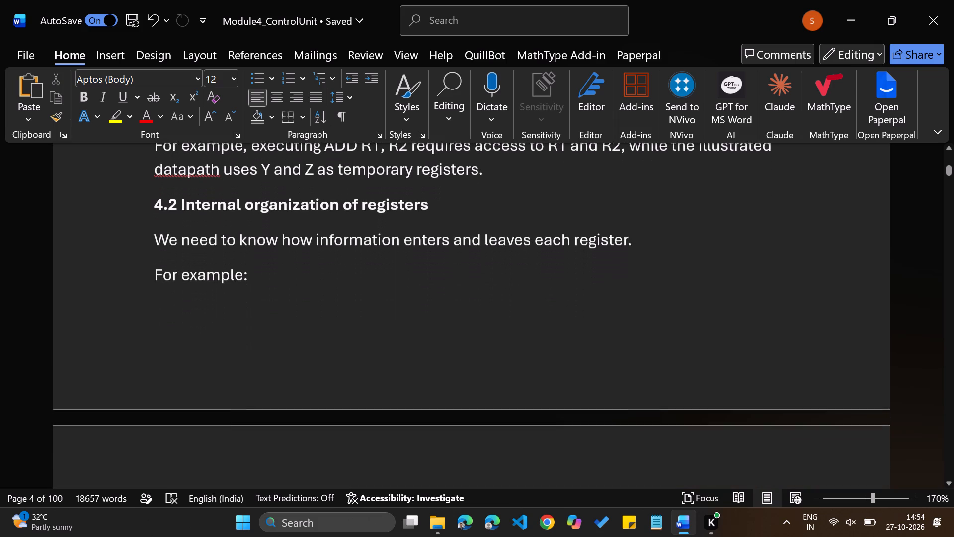
{"action": "scroll", "coordinate": [347, 263], "scroll_direction": "down", "scroll_amount": 3}
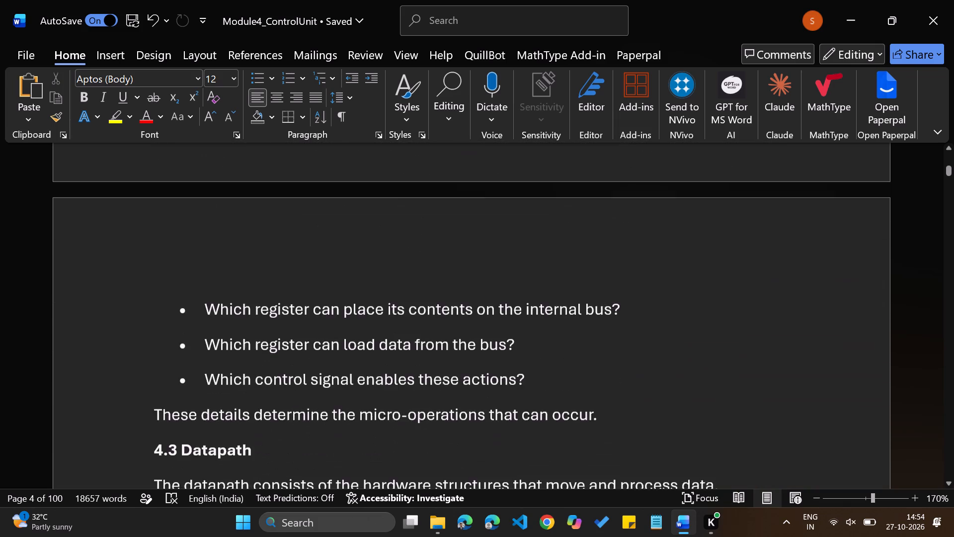
{"action": "scroll", "coordinate": [347, 263], "scroll_direction": "down", "scroll_amount": 2}
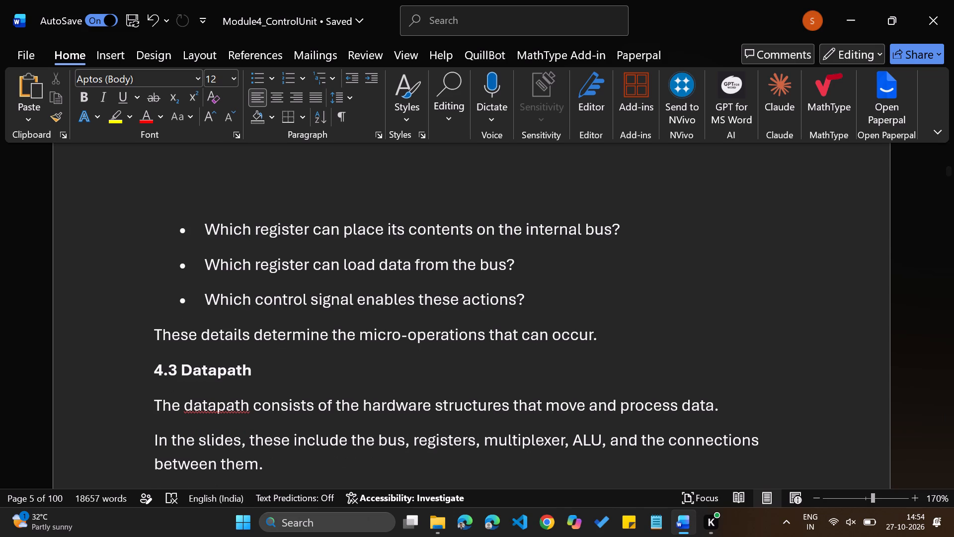
{"action": "scroll", "coordinate": [347, 263], "scroll_direction": "down", "scroll_amount": 2}
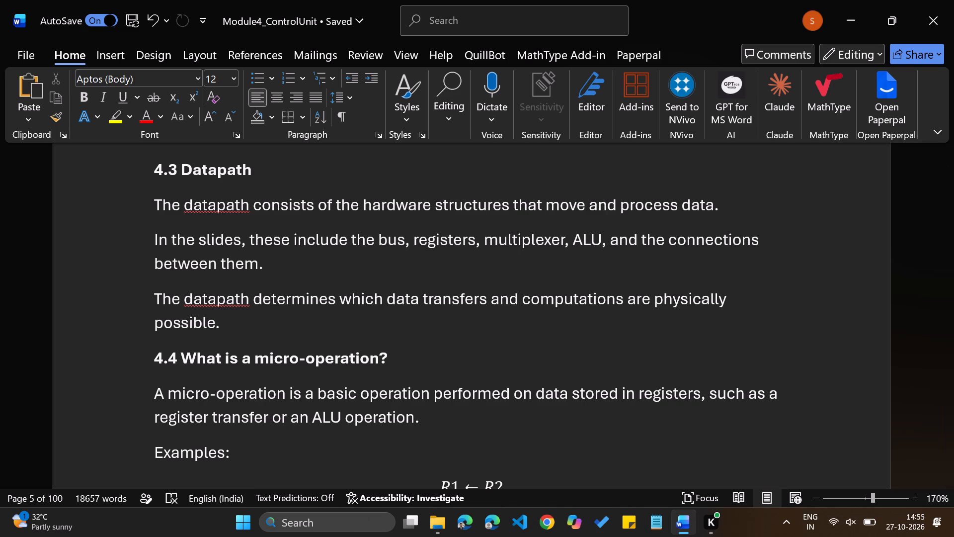
{"action": "scroll", "coordinate": [347, 263], "scroll_direction": "down", "scroll_amount": 2}
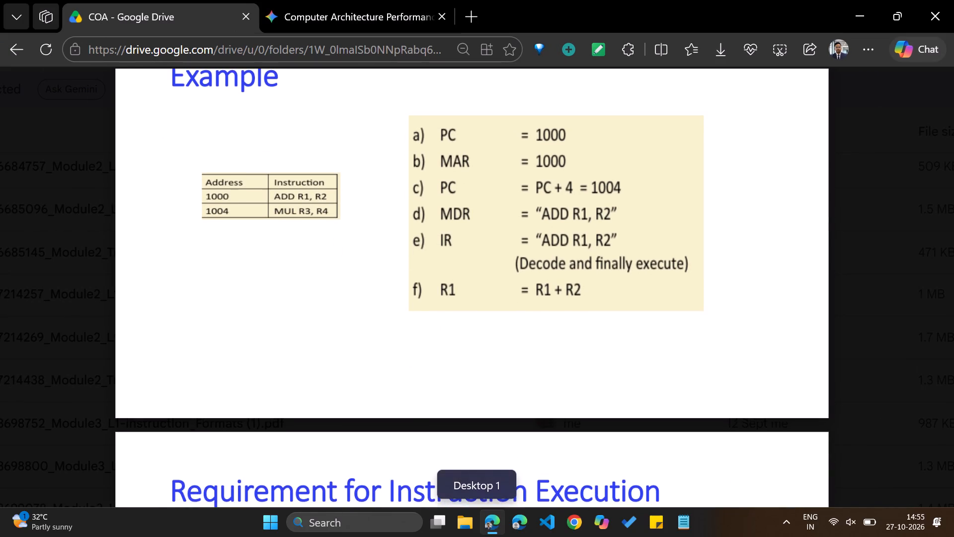
Back in Word, read section 4.4 on micro-operations, including its examples and the exam-ready statement on instruction execution.
{"action": "scroll", "coordinate": [347, 263], "scroll_direction": "down", "scroll_amount": 1}
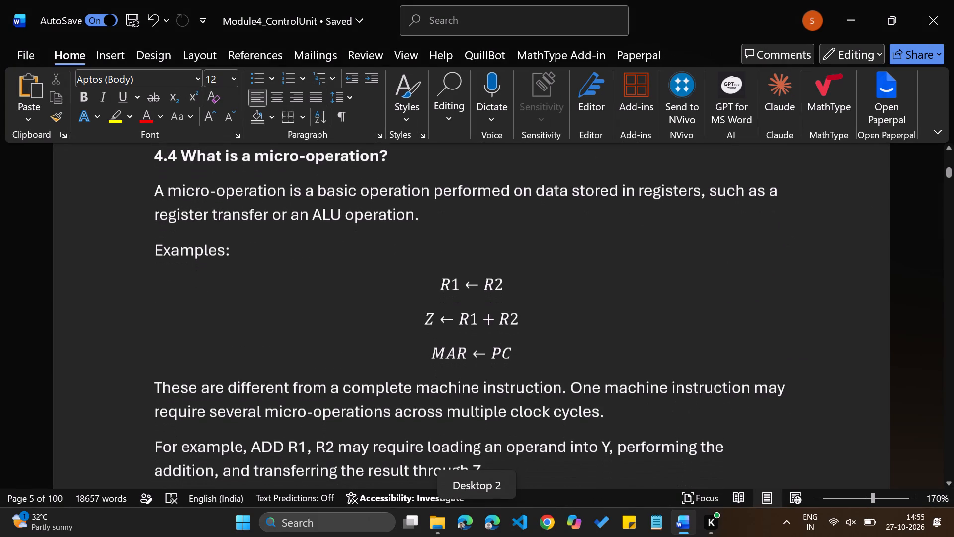
{"action": "scroll", "coordinate": [347, 263], "scroll_direction": "down", "scroll_amount": 1}
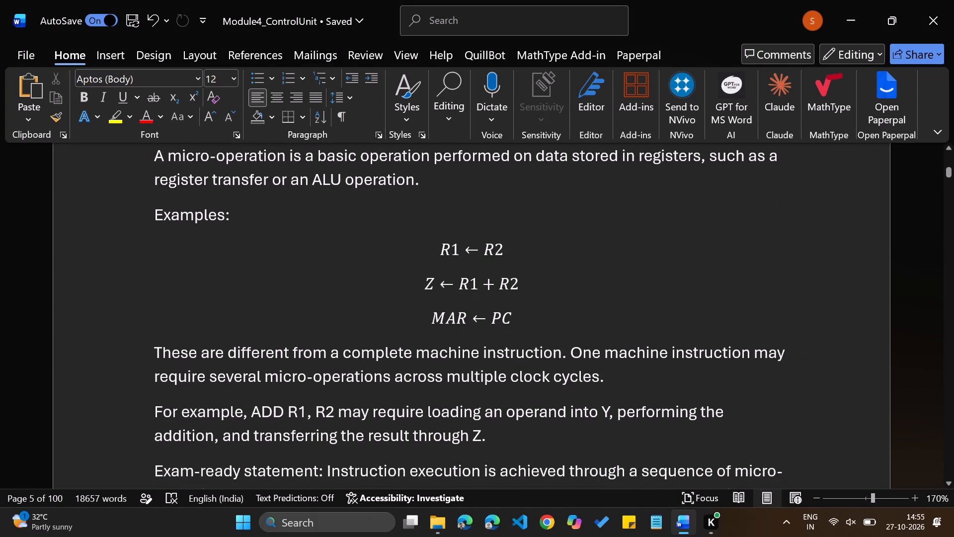
{"action": "scroll", "coordinate": [347, 263], "scroll_direction": "down", "scroll_amount": 1}
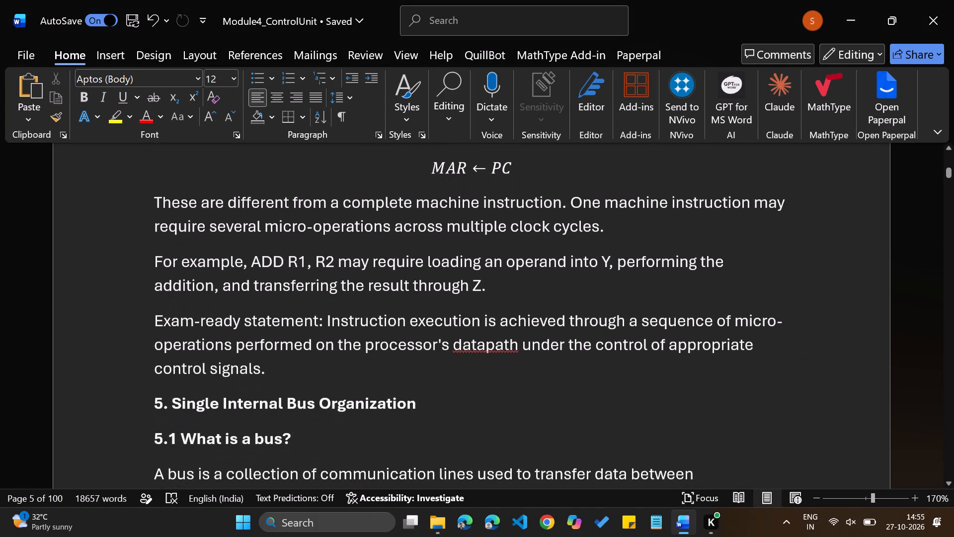
{"action": "scroll", "coordinate": [347, 263], "scroll_direction": "up", "scroll_amount": 1}
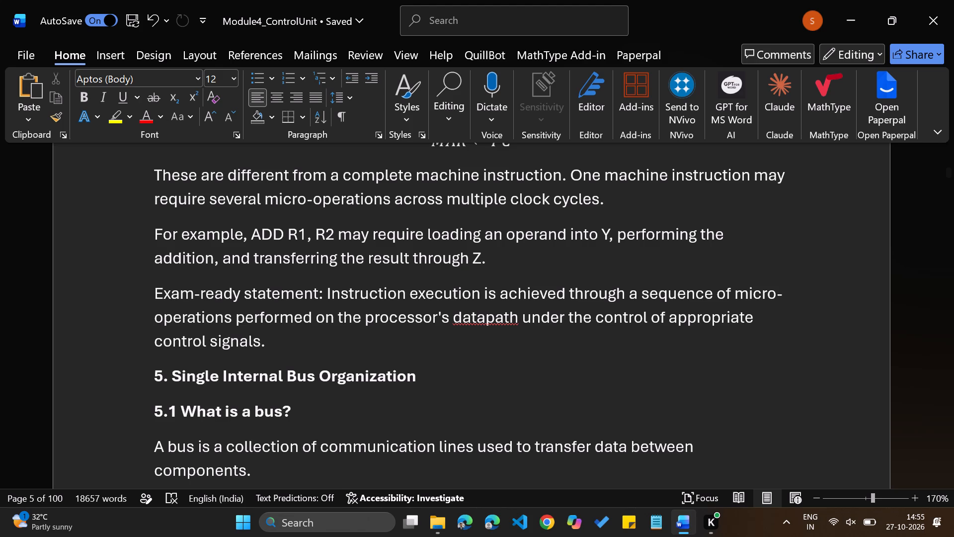
{"action": "scroll", "coordinate": [347, 263], "scroll_direction": "down", "scroll_amount": 1}
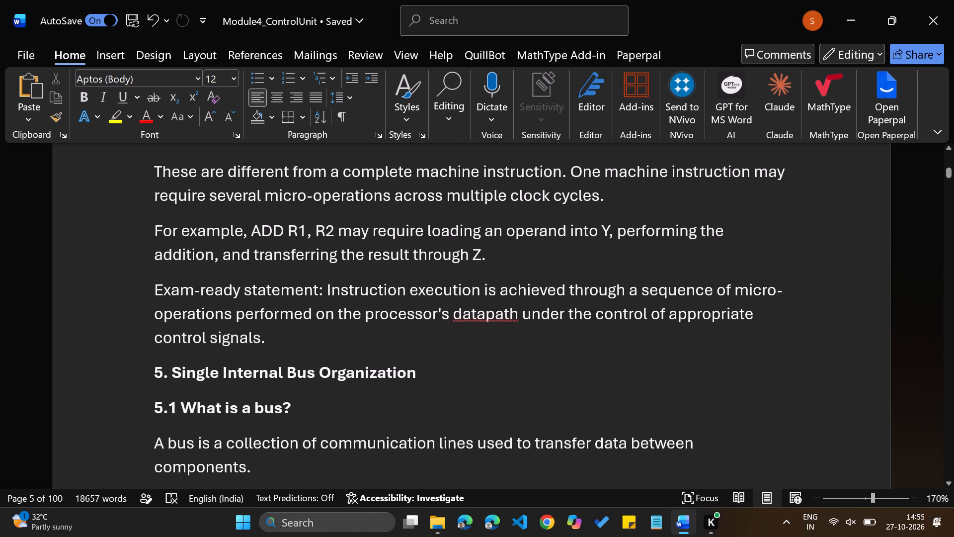
{"action": "left_click_drag", "start_coordinate": [330, 277], "coordinate": [368, 274]}
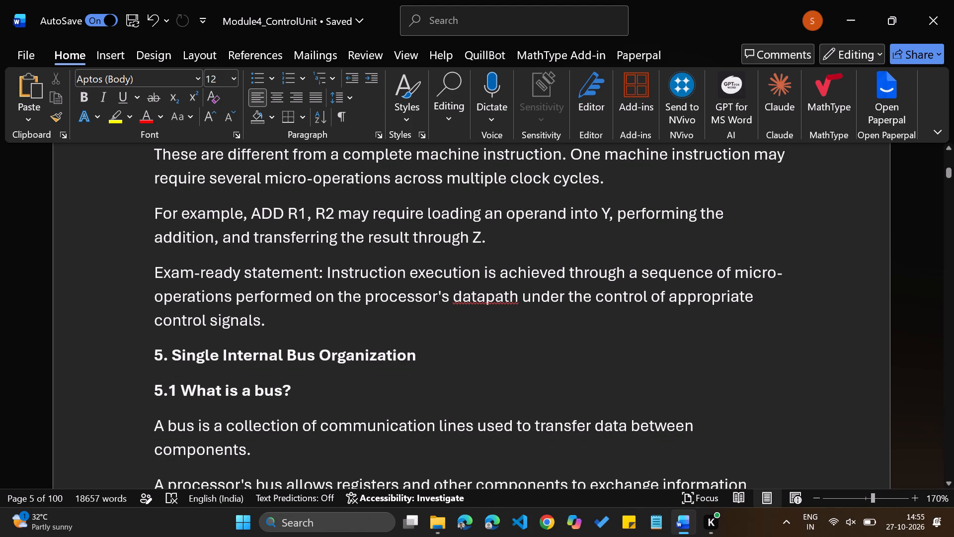
{"action": "left_click_drag", "start_coordinate": [368, 274], "coordinate": [559, 277]}
{"action": "left_click", "coordinate": [442, 313]}
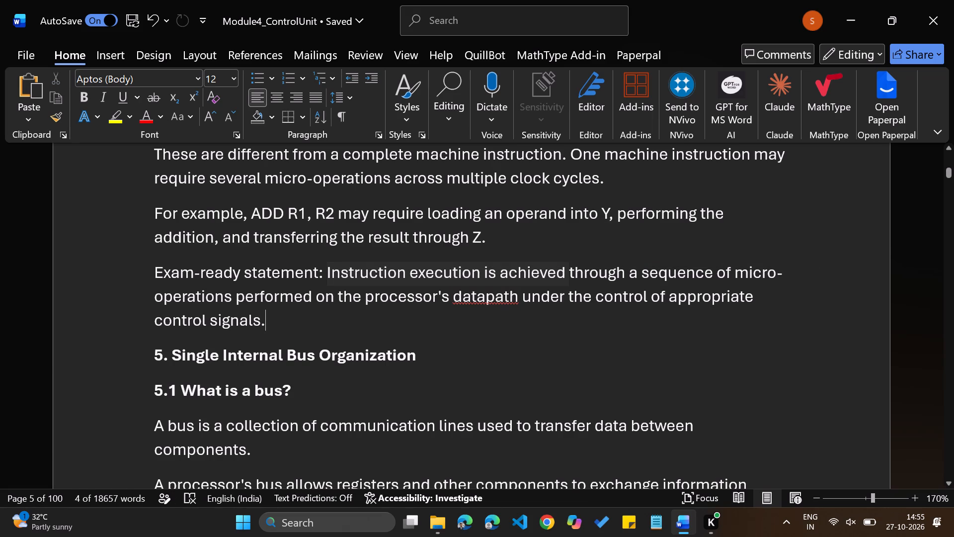
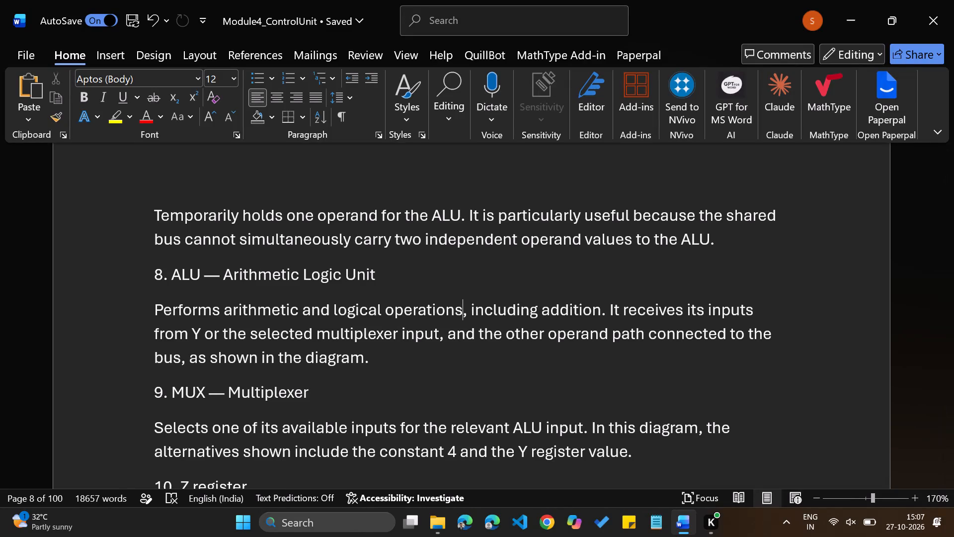
Read the ALU, MUX, Z register and control unit descriptions, continuing into section 6.1 on why both Y and Z are needed.
{"action": "scroll", "coordinate": [645, 360], "scroll_direction": "down", "scroll_amount": 1}
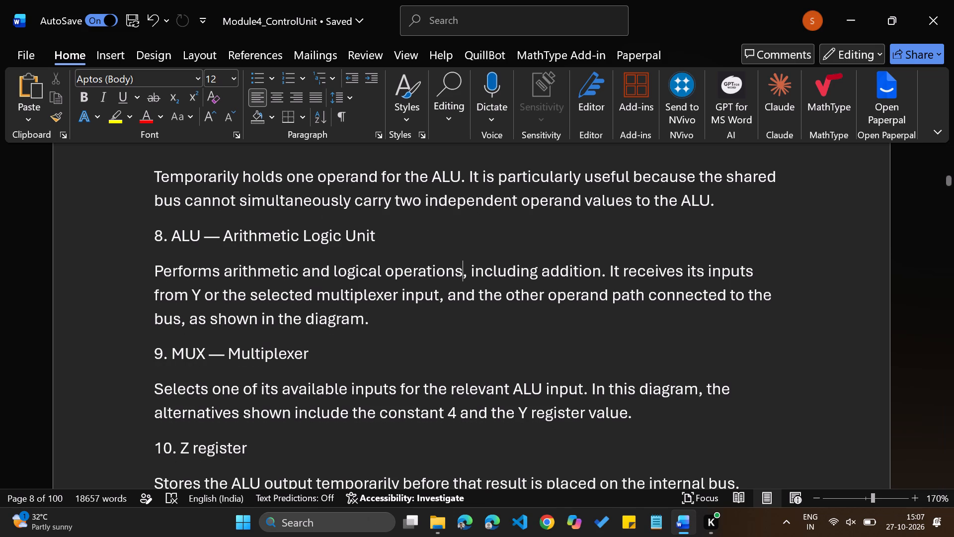
{"action": "scroll", "coordinate": [645, 360], "scroll_direction": "down", "scroll_amount": 1}
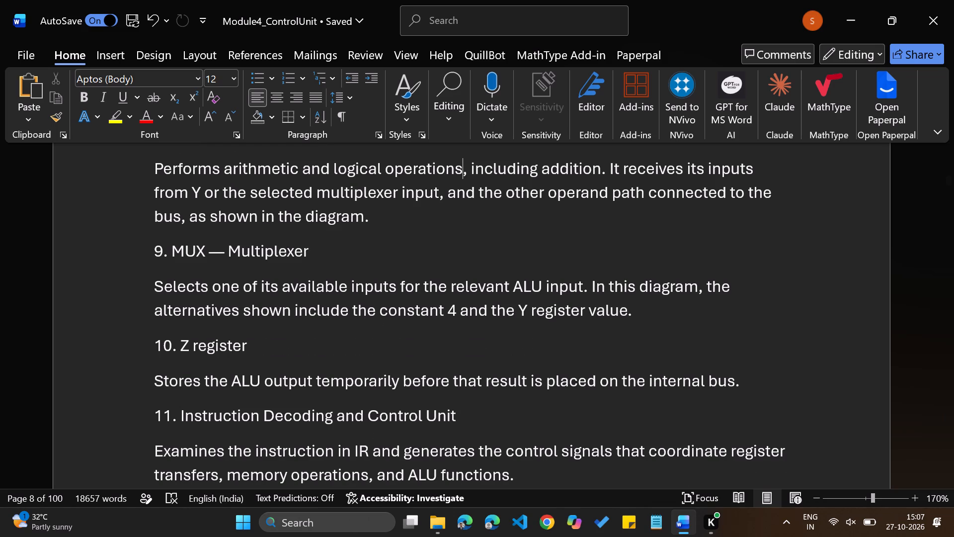
{"action": "scroll", "coordinate": [645, 360], "scroll_direction": "down", "scroll_amount": 1}
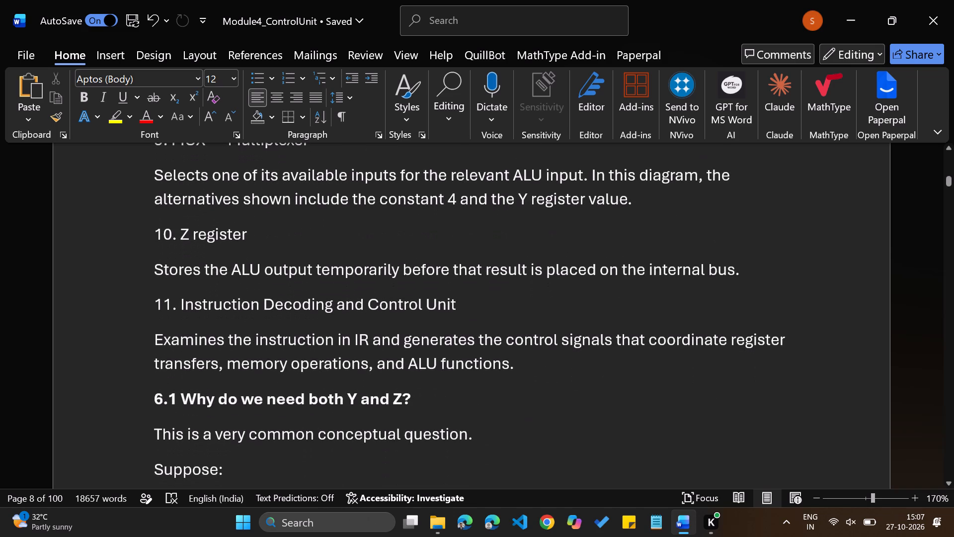
{"action": "scroll", "coordinate": [645, 360], "scroll_direction": "down", "scroll_amount": 2}
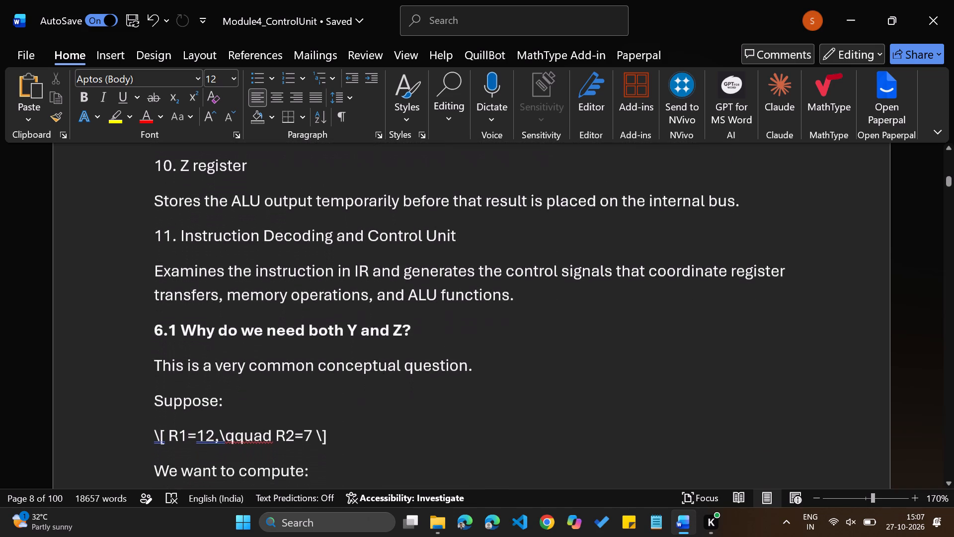
{"action": "scroll", "coordinate": [645, 360], "scroll_direction": "down", "scroll_amount": 2}
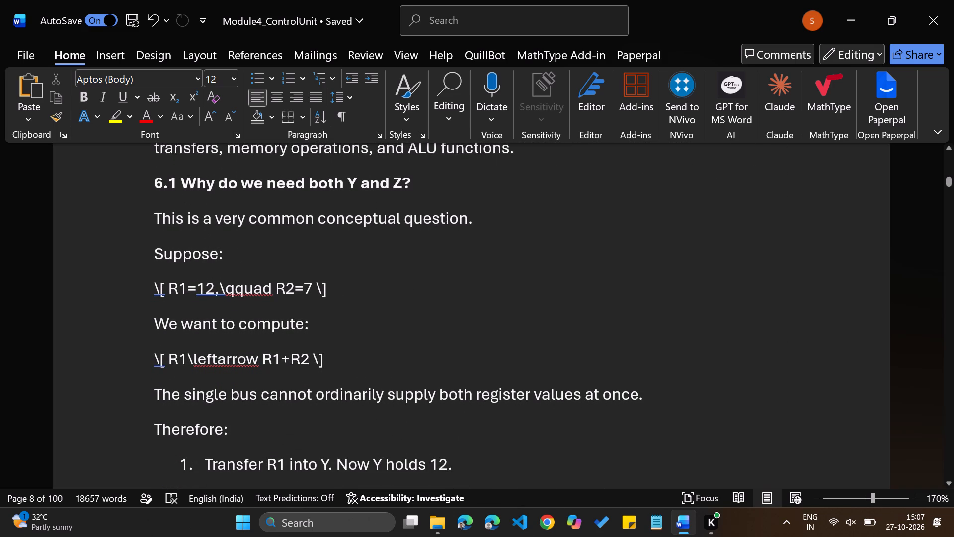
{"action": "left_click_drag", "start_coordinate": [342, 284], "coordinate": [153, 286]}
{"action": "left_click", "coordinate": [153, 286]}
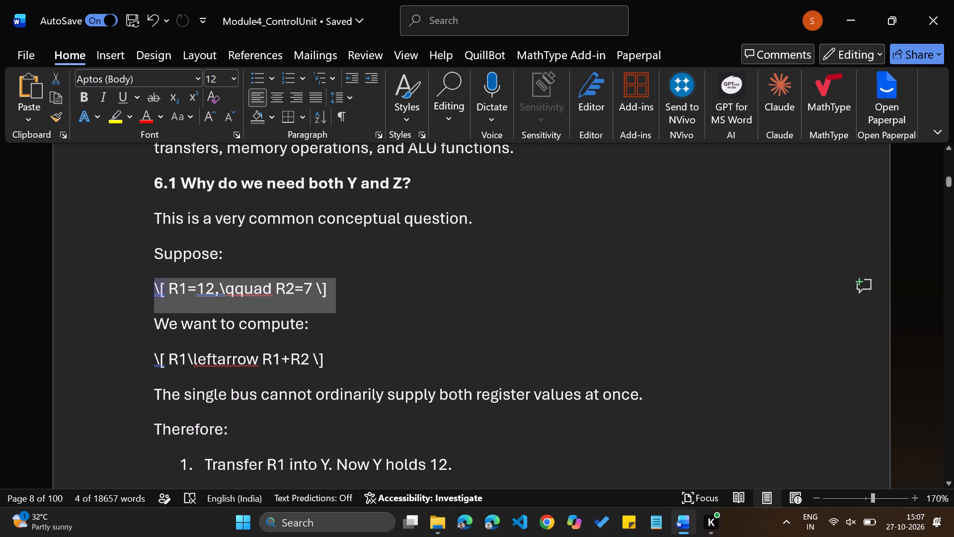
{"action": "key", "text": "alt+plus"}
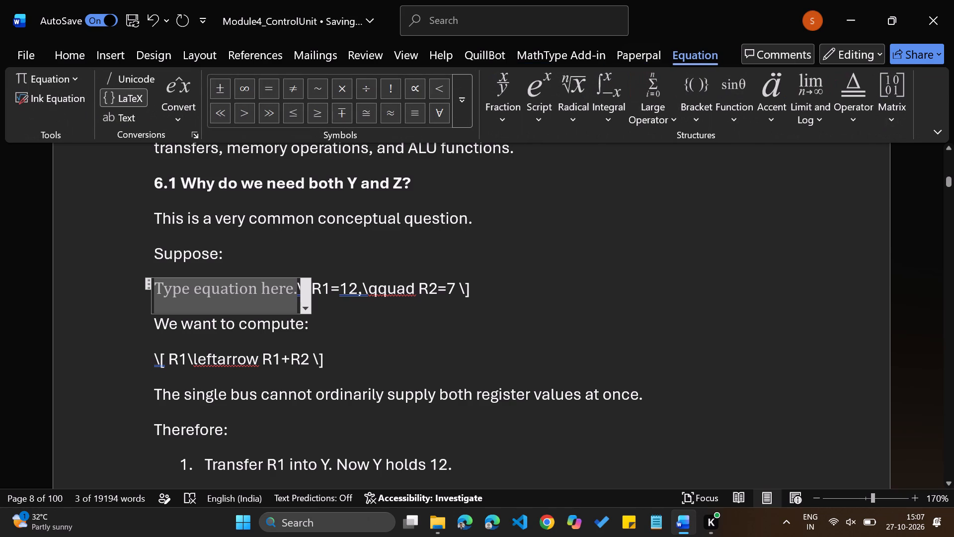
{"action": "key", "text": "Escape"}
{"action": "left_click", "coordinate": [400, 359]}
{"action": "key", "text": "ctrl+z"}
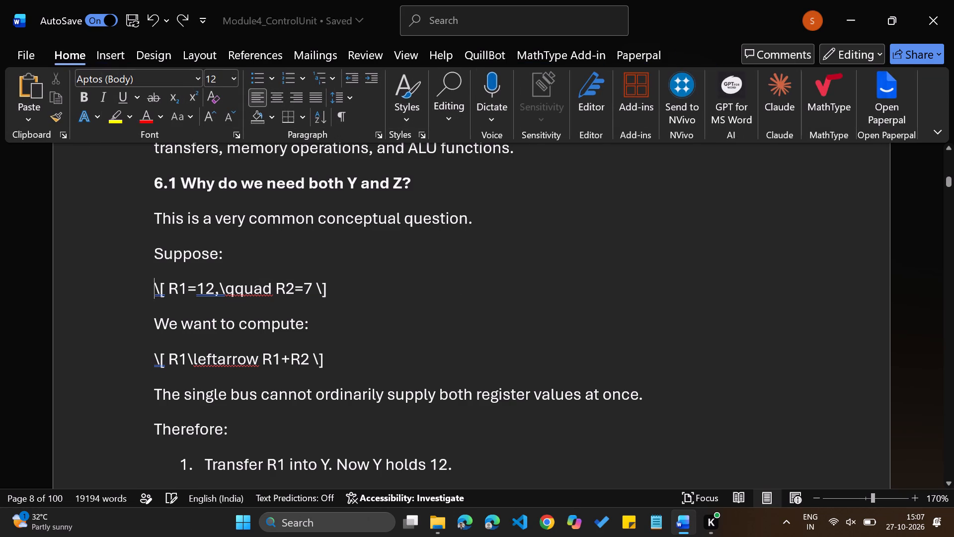
Convert the raw LaTeX line R1=12, R2=7 under "Suppose:" in section 6.1 into a formatted equation.
{"action": "left_click_drag", "start_coordinate": [328, 289], "coordinate": [158, 281]}
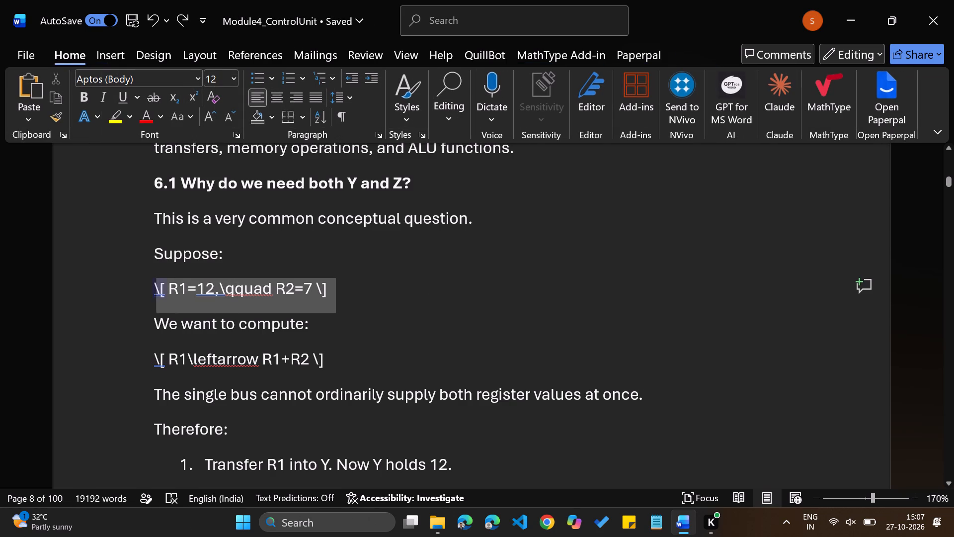
{"action": "left_click_drag", "start_coordinate": [158, 281], "coordinate": [170, 294]}
{"action": "left_click_drag", "start_coordinate": [170, 294], "coordinate": [178, 292]}
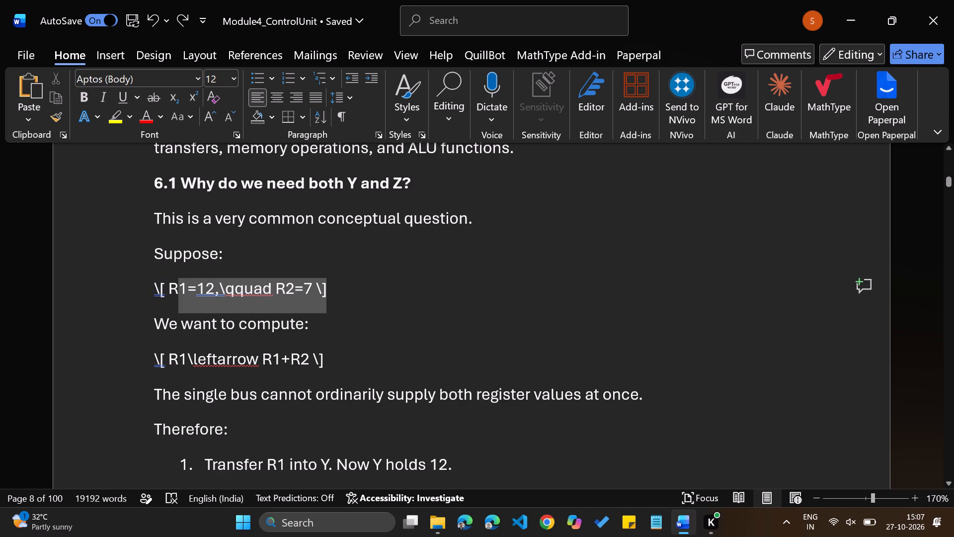
{"action": "left_click_drag", "start_coordinate": [178, 292], "coordinate": [160, 291]}
{"action": "left_click_drag", "start_coordinate": [160, 291], "coordinate": [156, 291]}
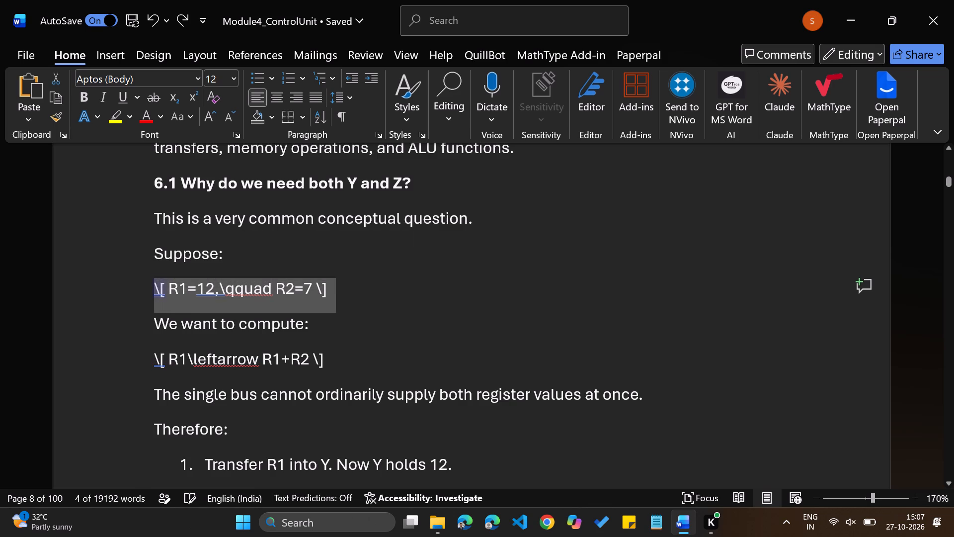
{"action": "key", "text": "alt+plus"}
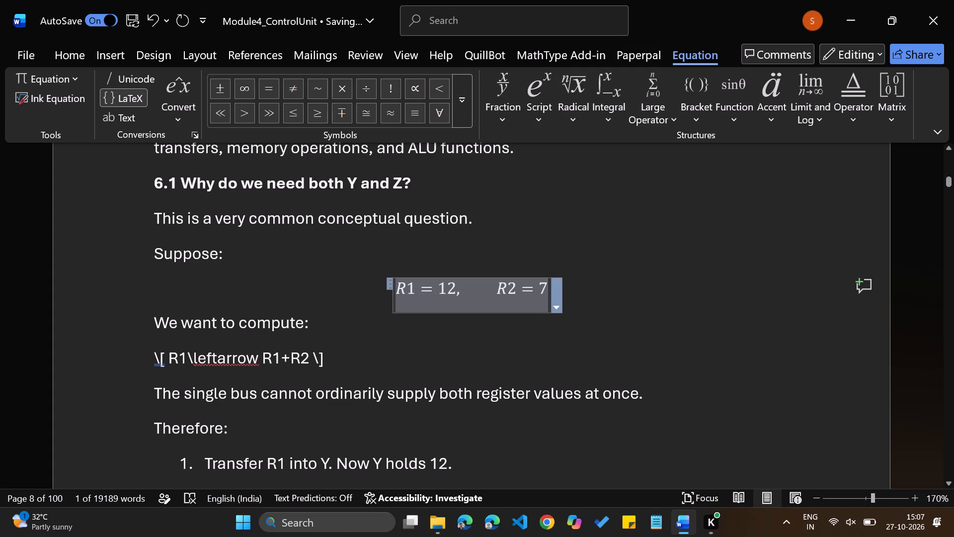
Convert the raw LaTeX line R1 ← R1+R2 under "We want to compute:" into a formatted equation.
{"action": "left_click", "coordinate": [345, 370]}
{"action": "left_click_drag", "start_coordinate": [347, 364], "coordinate": [152, 356]}
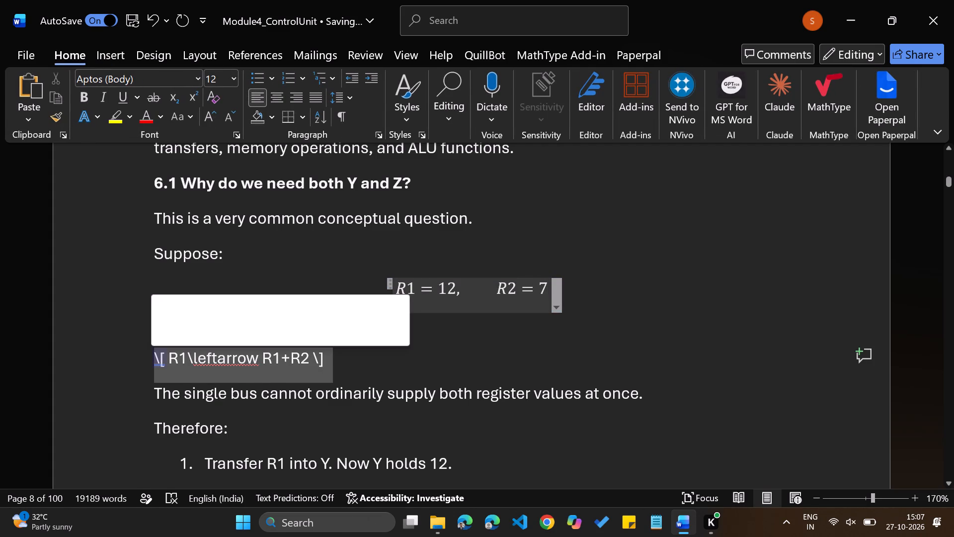
{"action": "key", "text": "alt+plus"}
Convert the inline LaTeX expression Y+R2=12+7=19 in list item 3 of section 6.1 into a formatted equation.
{"action": "scroll", "coordinate": [199, 413], "scroll_direction": "down", "scroll_amount": 1}
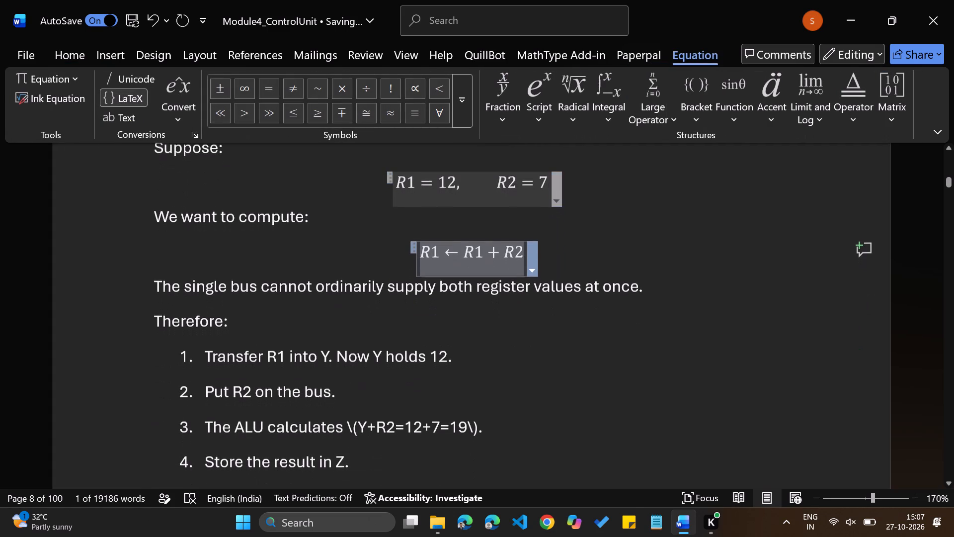
{"action": "scroll", "coordinate": [199, 413], "scroll_direction": "down", "scroll_amount": 1}
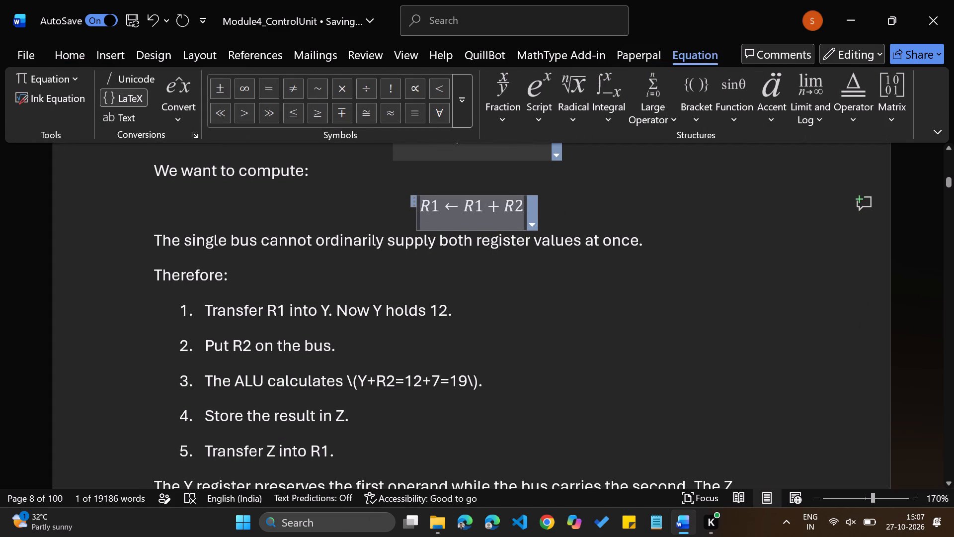
{"action": "left_click_drag", "start_coordinate": [477, 382], "coordinate": [348, 377]}
{"action": "key", "text": "alt+plus"}
{"action": "scroll", "coordinate": [353, 443], "scroll_direction": "down", "scroll_amount": 1}
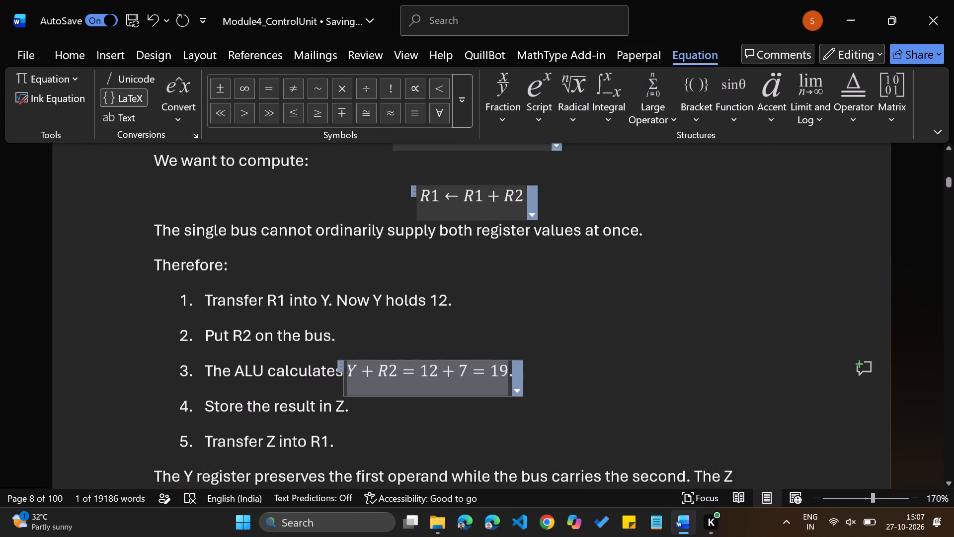
{"action": "scroll", "coordinate": [353, 443], "scroll_direction": "down", "scroll_amount": 1}
{"action": "left_click", "coordinate": [381, 426]}
Read the end of section 6.1, covering the last transfer steps and the explanation of the two temporary registers.
{"action": "scroll", "coordinate": [381, 426], "scroll_direction": "down", "scroll_amount": 1}
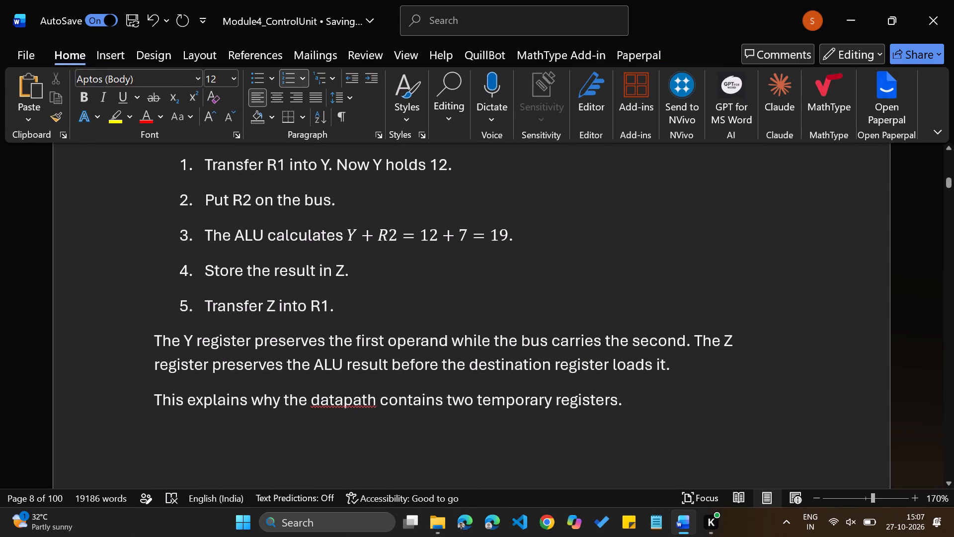
{"action": "scroll", "coordinate": [381, 426], "scroll_direction": "down", "scroll_amount": 1}
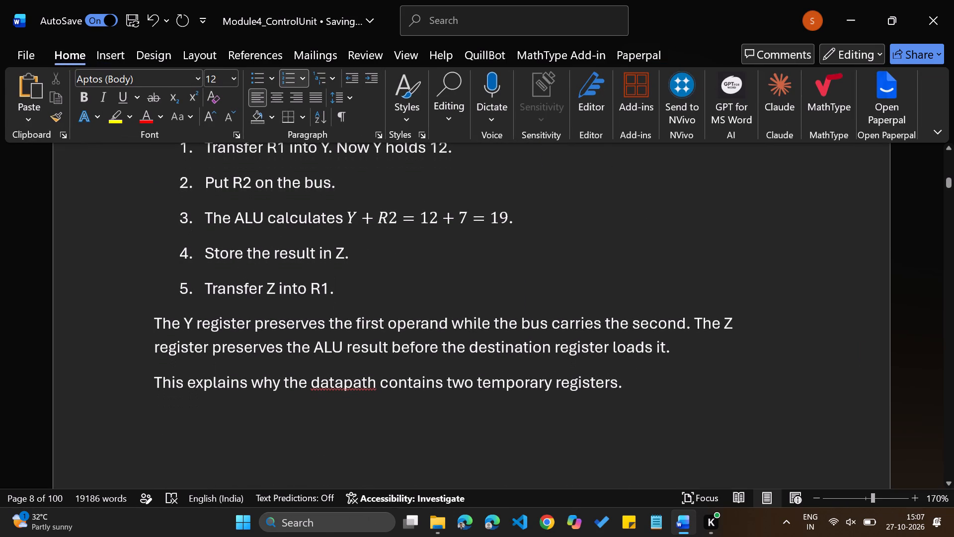
{"action": "scroll", "coordinate": [381, 426], "scroll_direction": "down", "scroll_amount": 1}
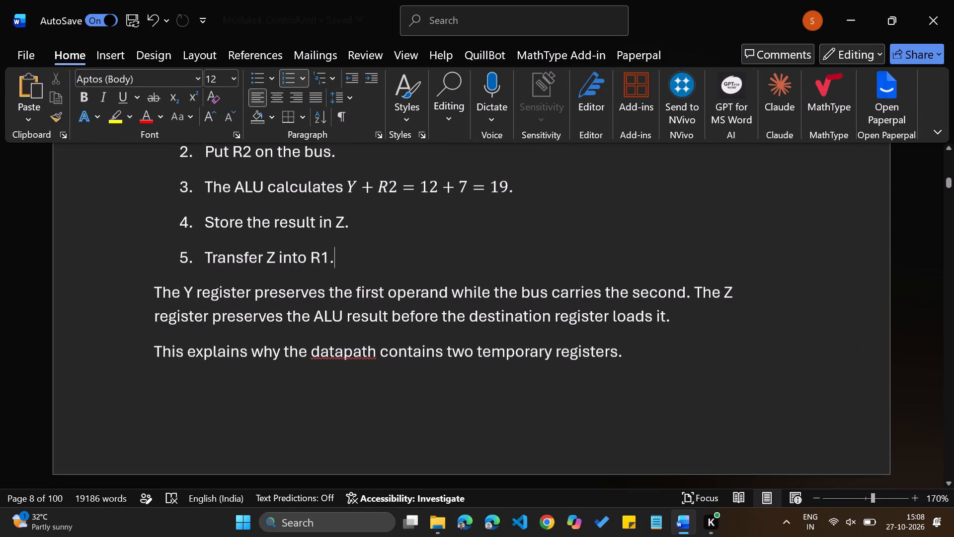
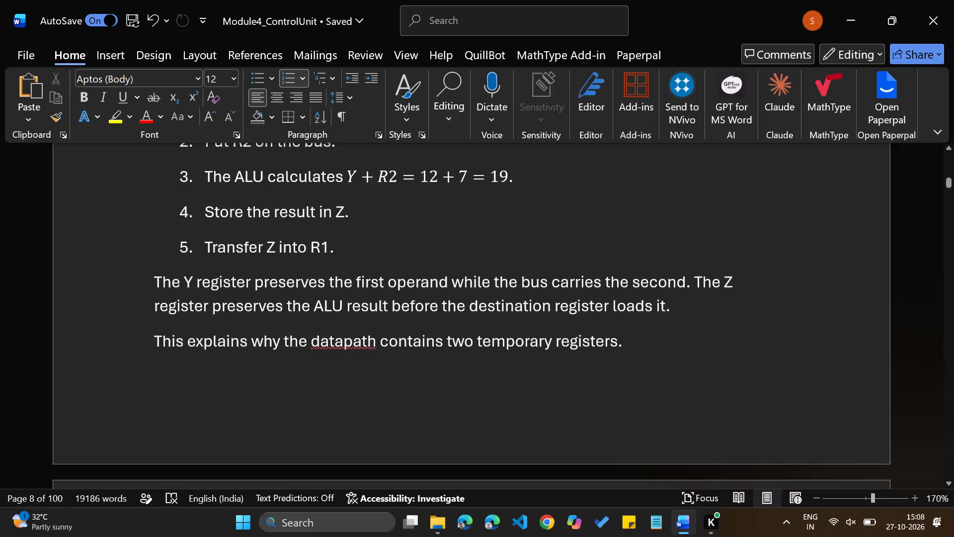
Read on from the closing paragraphs of section 6.1 about the Y and Z registers towards the following page.
{"action": "scroll", "coordinate": [381, 426], "scroll_direction": "down", "scroll_amount": 1}
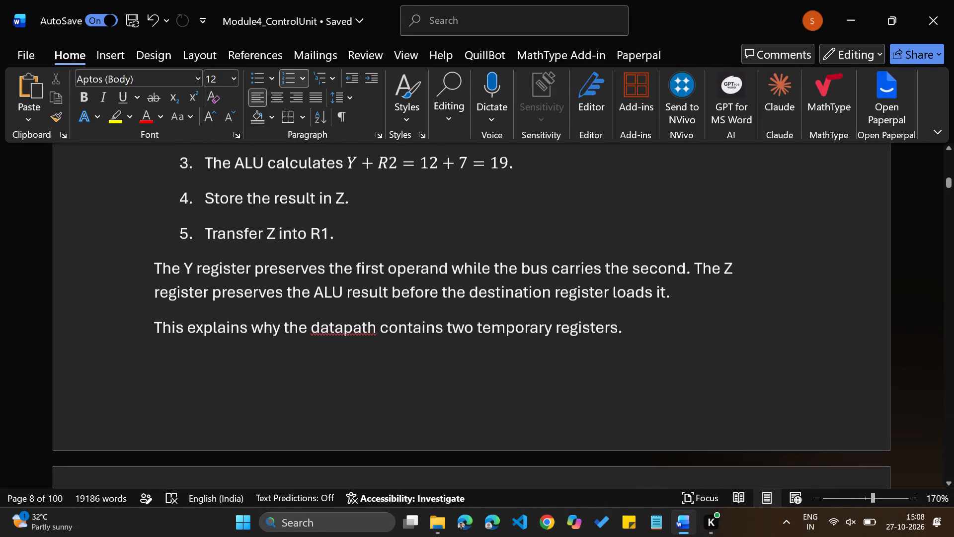
{"action": "scroll", "coordinate": [381, 426], "scroll_direction": "down", "scroll_amount": 1}
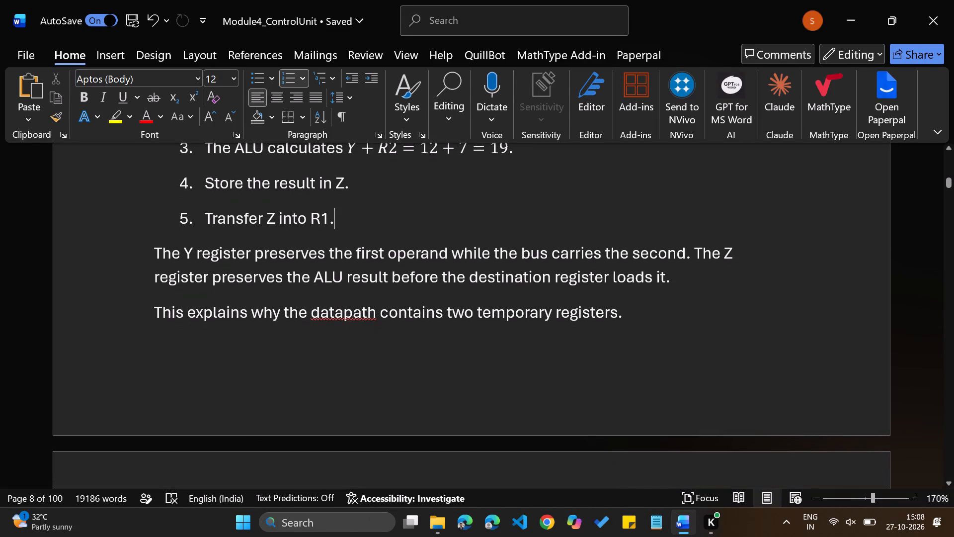
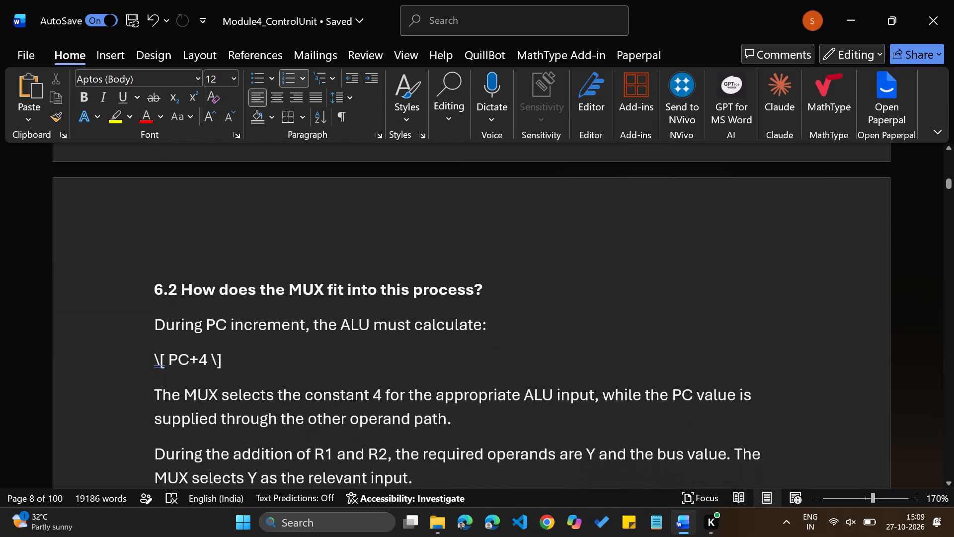
Convert the raw LaTeX line PC+4 in section 6.2 into a formatted equation.
{"action": "scroll", "coordinate": [381, 426], "scroll_direction": "down", "scroll_amount": 1}
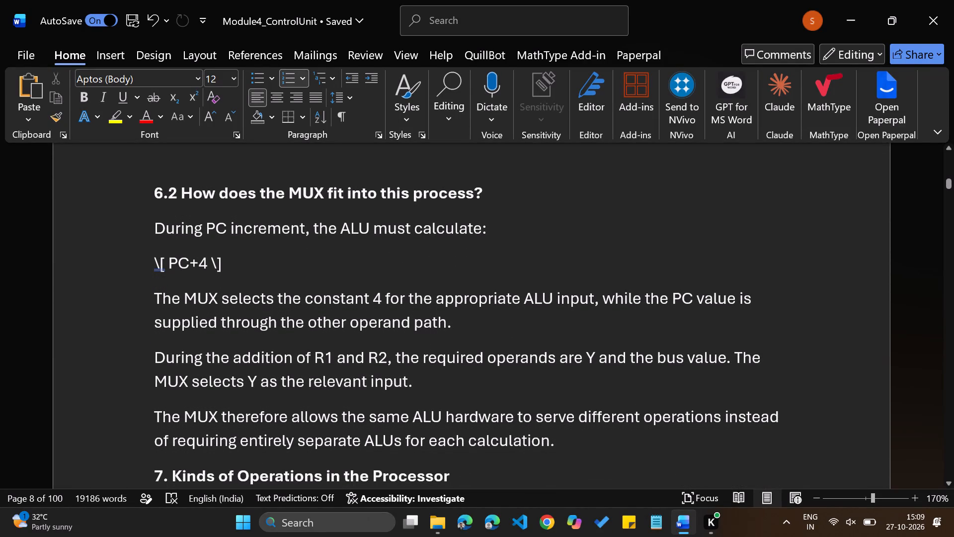
{"action": "left_click_drag", "start_coordinate": [243, 267], "coordinate": [155, 263]}
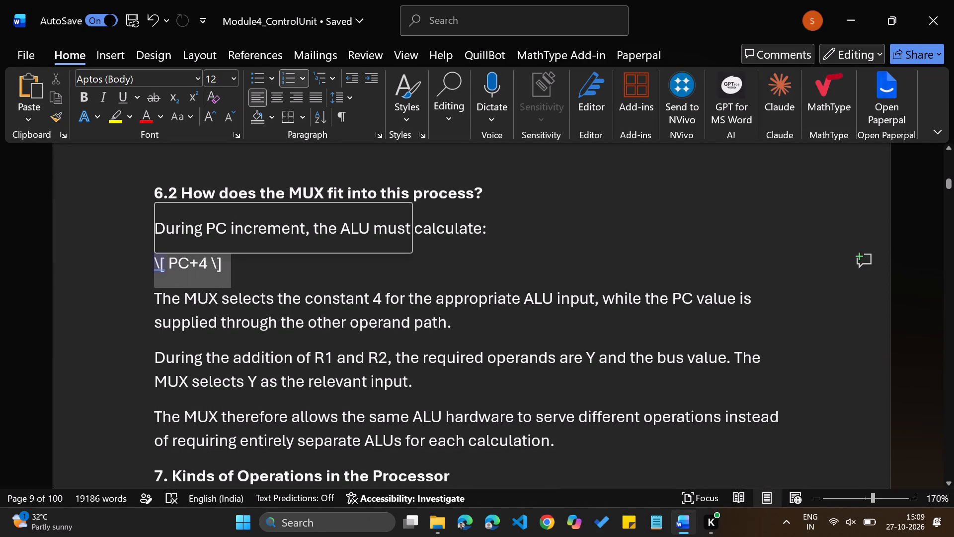
{"action": "key", "text": "alt+plus"}
{"action": "left_click", "coordinate": [370, 371]}
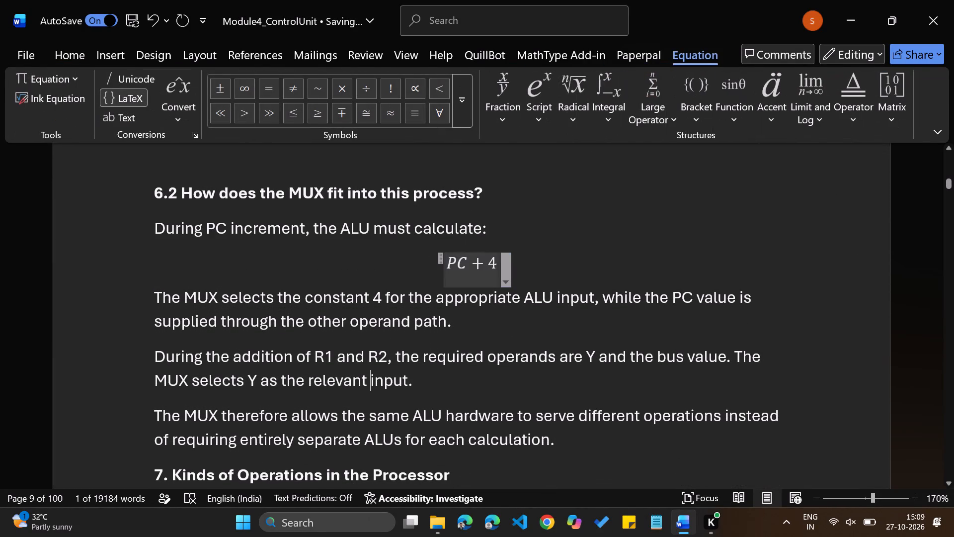
Read section 6.2 on the MUX's role and continue to the start of section 7's operations table.
{"action": "scroll", "coordinate": [370, 371], "scroll_direction": "down", "scroll_amount": 1}
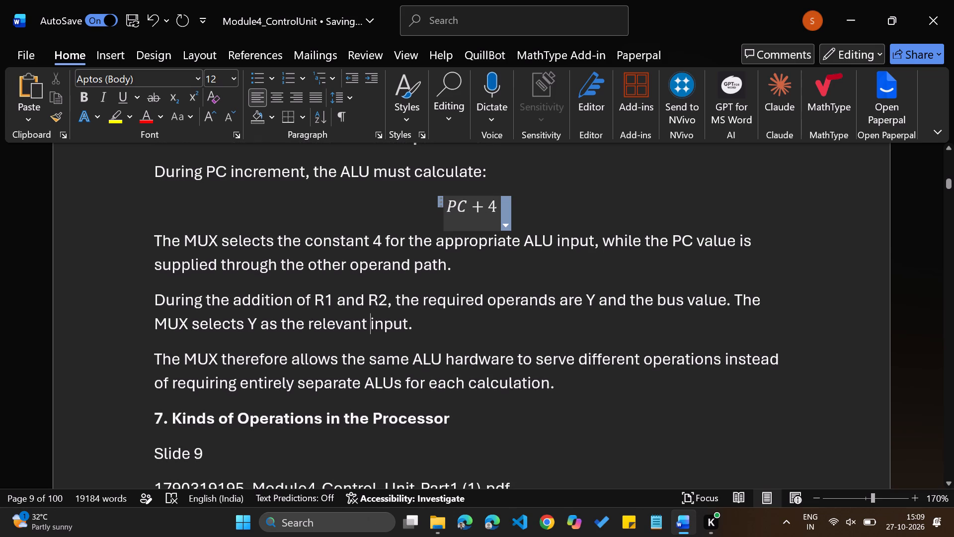
{"action": "scroll", "coordinate": [405, 344], "scroll_direction": "down", "scroll_amount": 1}
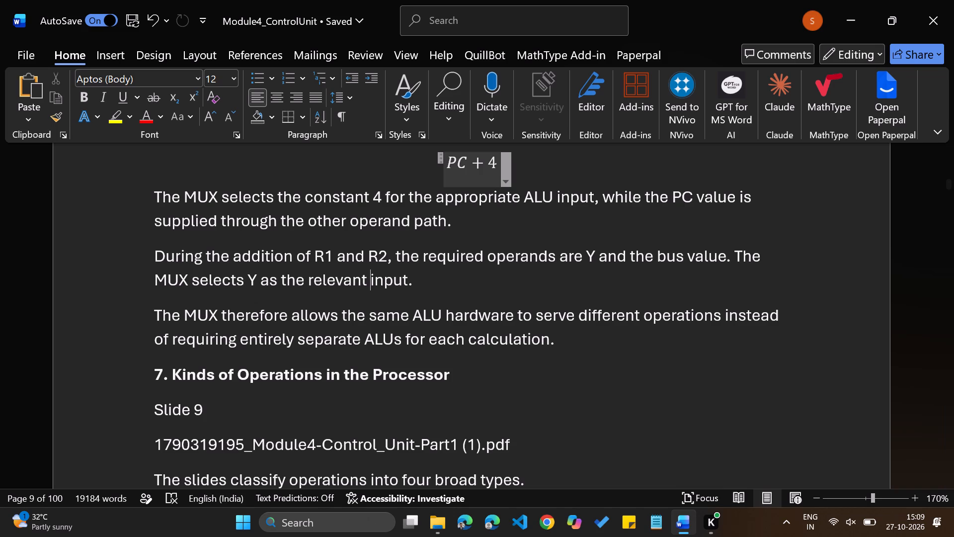
{"action": "scroll", "coordinate": [405, 344], "scroll_direction": "down", "scroll_amount": 1}
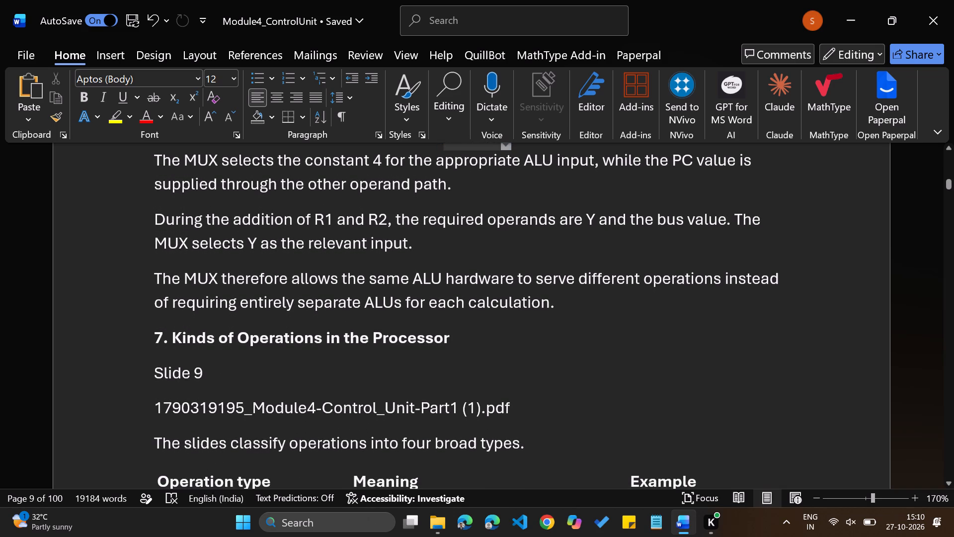
{"action": "scroll", "coordinate": [405, 344], "scroll_direction": "up", "scroll_amount": 1}
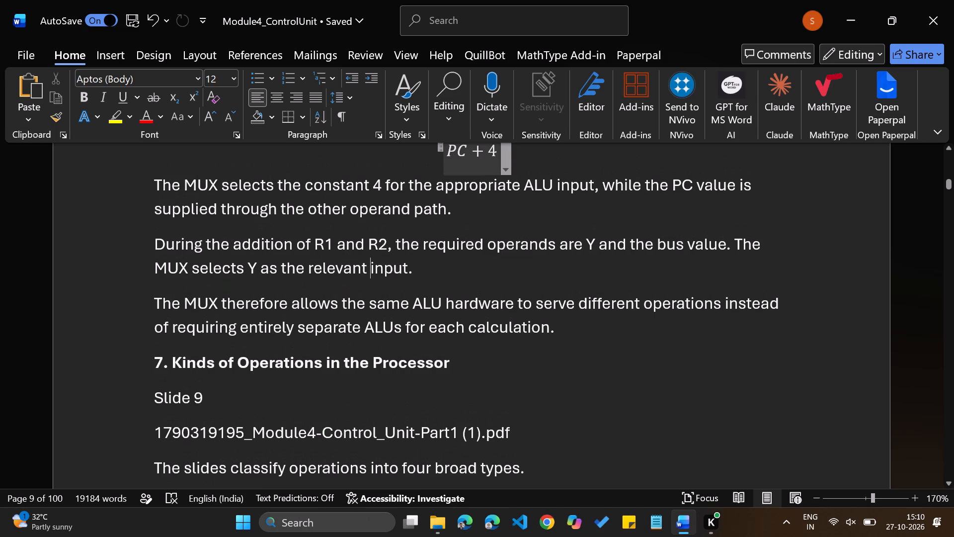
{"action": "scroll", "coordinate": [405, 344], "scroll_direction": "up", "scroll_amount": 1}
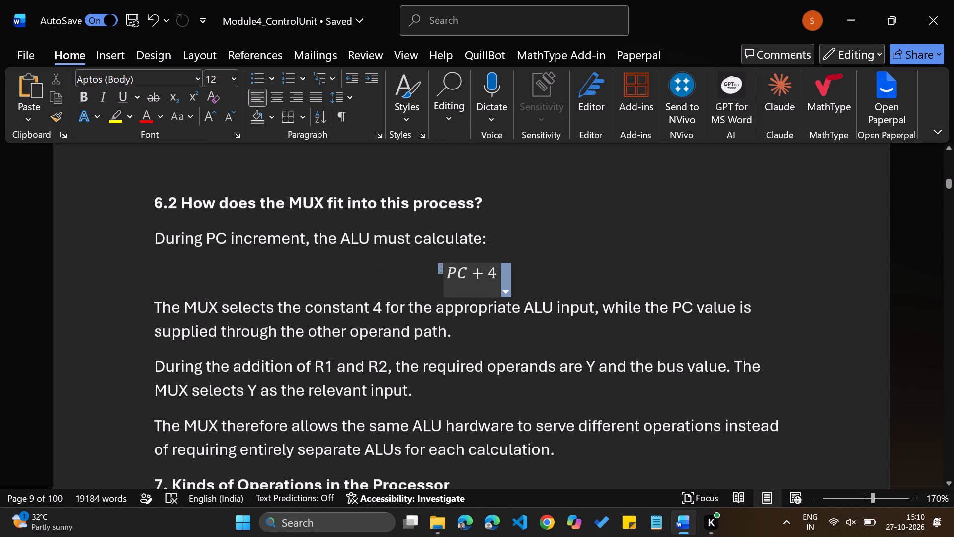
{"action": "scroll", "coordinate": [405, 344], "scroll_direction": "down", "scroll_amount": 1}
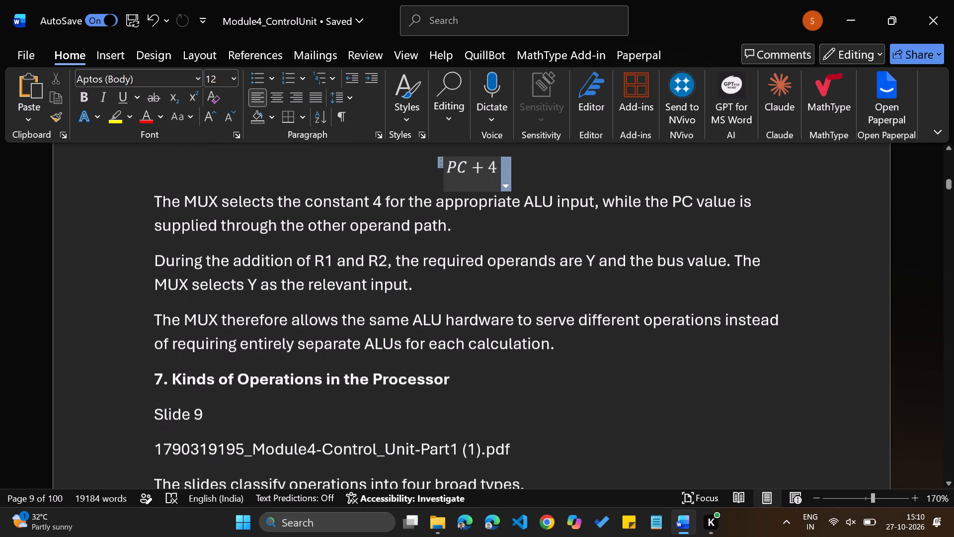
{"action": "scroll", "coordinate": [405, 344], "scroll_direction": "down", "scroll_amount": 1}
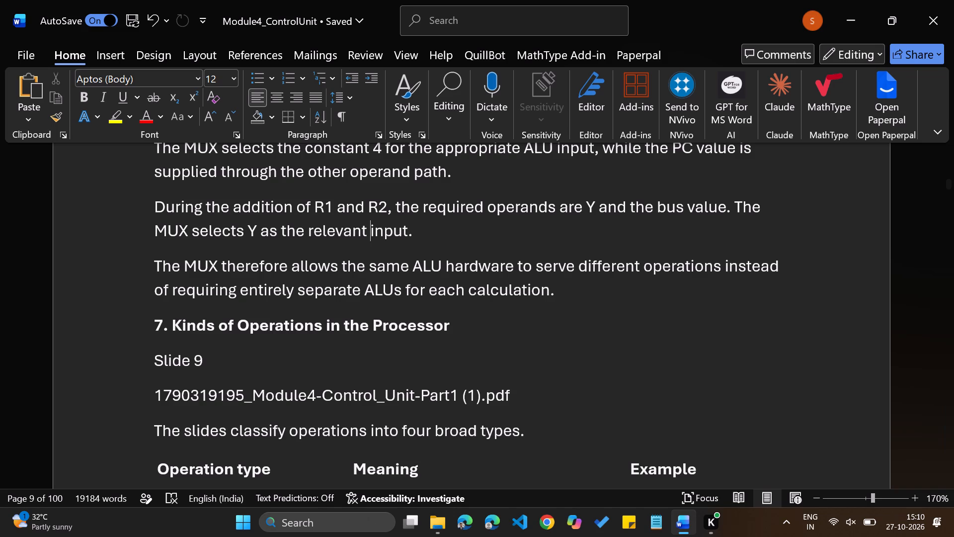
{"action": "scroll", "coordinate": [586, 315], "scroll_direction": "down", "scroll_amount": 1}
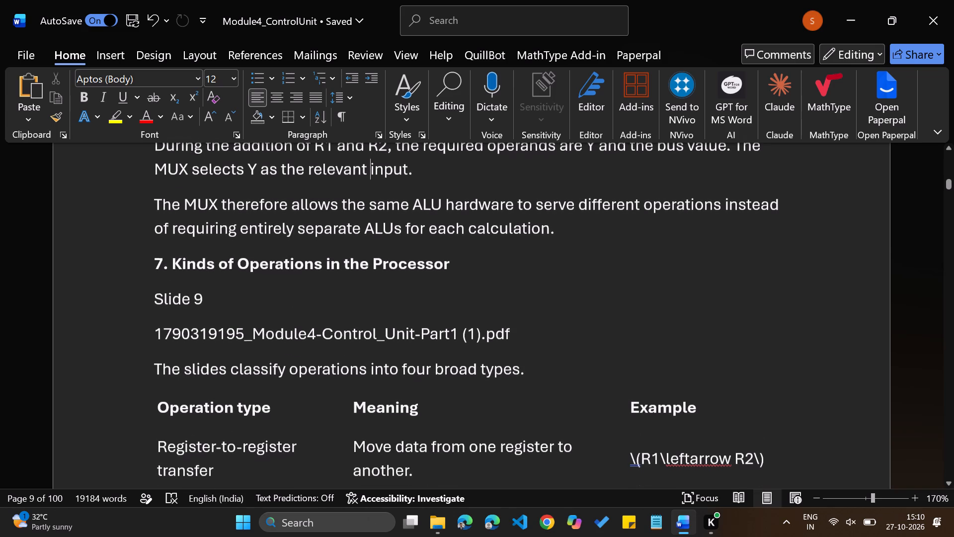
{"action": "scroll", "coordinate": [586, 315], "scroll_direction": "down", "scroll_amount": 1}
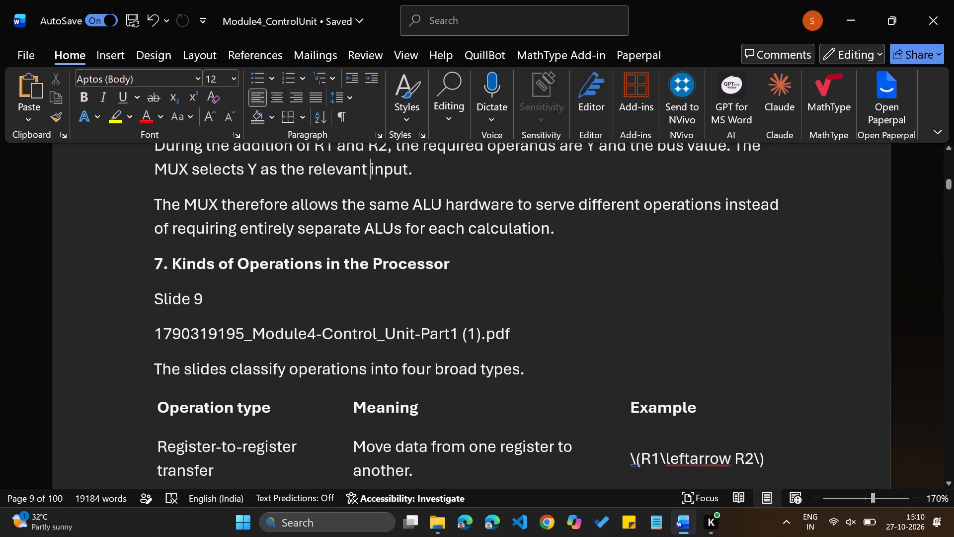
Delete the "Slide 9" line and the PDF file name line beneath the section 7 heading.
{"action": "left_click_drag", "start_coordinate": [545, 342], "coordinate": [174, 306]}
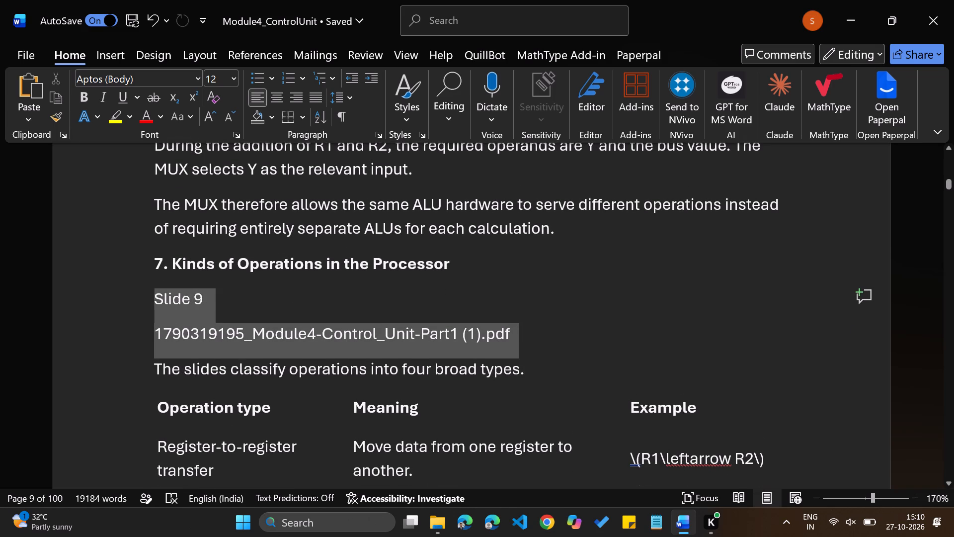
{"action": "key", "text": "BackSpace"}
Convert the register-to-register transfer example in section 7's table from LaTeX into the formatted equation R1 ← R2.
{"action": "scroll", "coordinate": [295, 331], "scroll_direction": "down", "scroll_amount": 1}
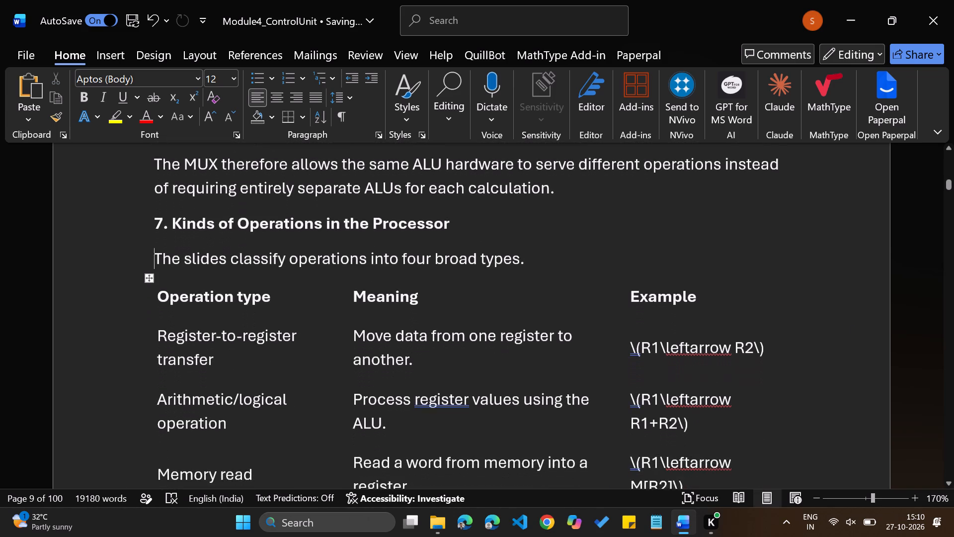
{"action": "scroll", "coordinate": [295, 331], "scroll_direction": "down", "scroll_amount": 1}
{"action": "scroll", "coordinate": [419, 277], "scroll_direction": "down", "scroll_amount": 1}
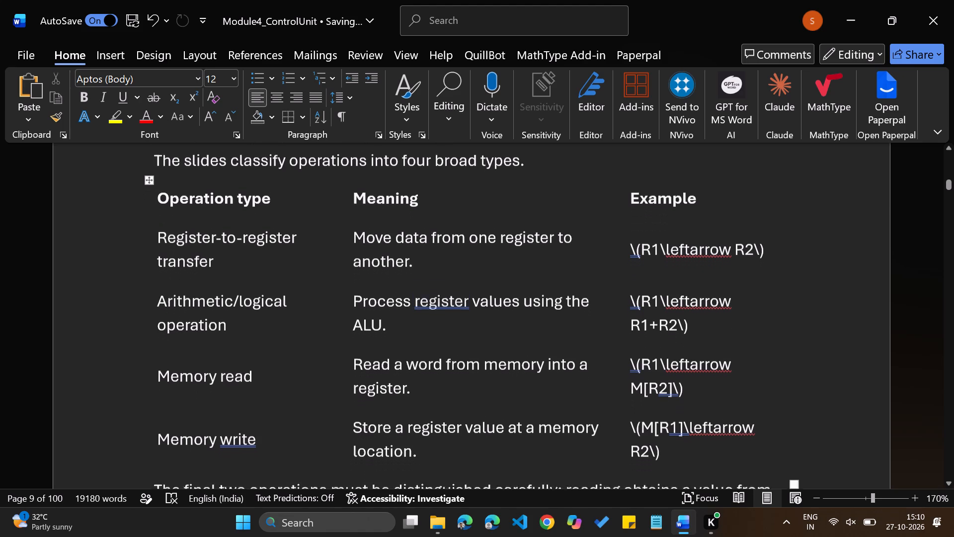
{"action": "scroll", "coordinate": [419, 277], "scroll_direction": "down", "scroll_amount": 1}
{"action": "left_click_drag", "start_coordinate": [776, 229], "coordinate": [622, 236]}
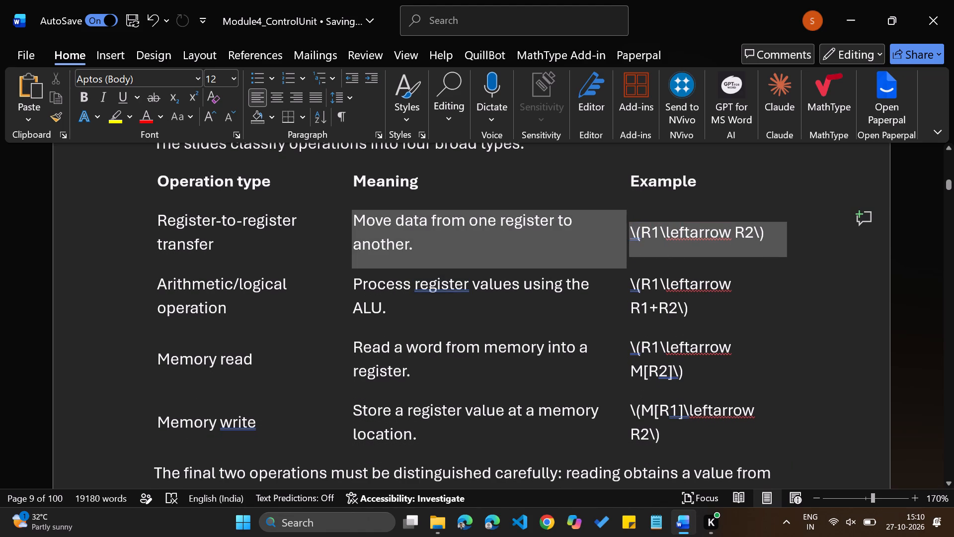
{"action": "left_click_drag", "start_coordinate": [622, 236], "coordinate": [632, 236]}
{"action": "key", "text": "alt+plus"}
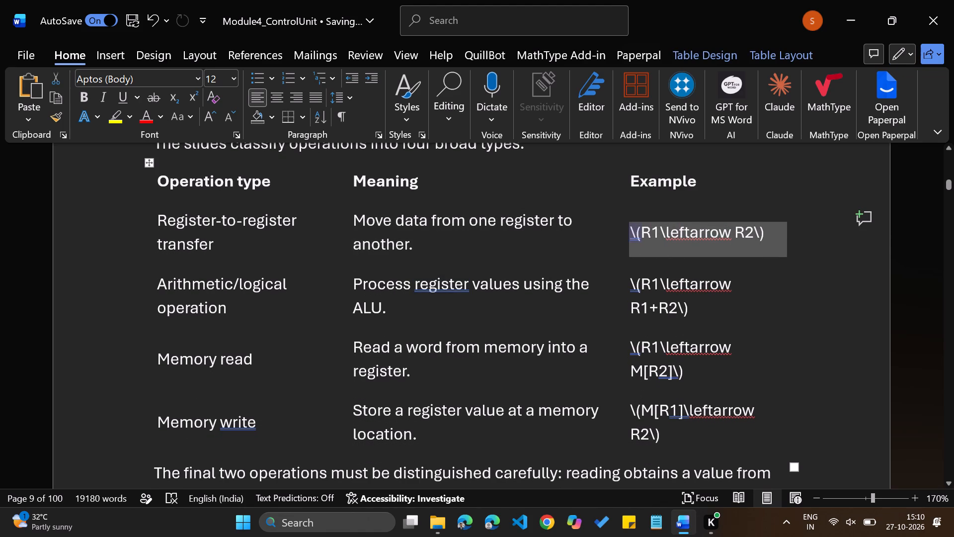
{"action": "left_click", "coordinate": [762, 232]}
{"action": "left_click_drag", "start_coordinate": [764, 233], "coordinate": [635, 237]}
{"action": "key", "text": "alt+plus"}
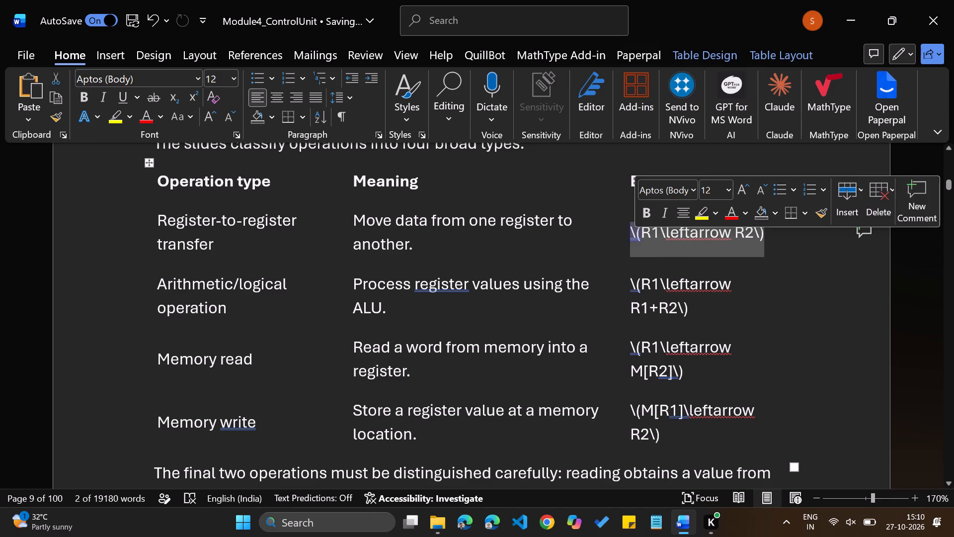
Convert the LaTeX examples in the arithmetic/logical operation, memory read and memory write rows into formatted equations.
{"action": "left_click", "coordinate": [691, 311]}
{"action": "left_click_drag", "start_coordinate": [690, 309], "coordinate": [633, 286]}
{"action": "key", "text": "alt+plus"}
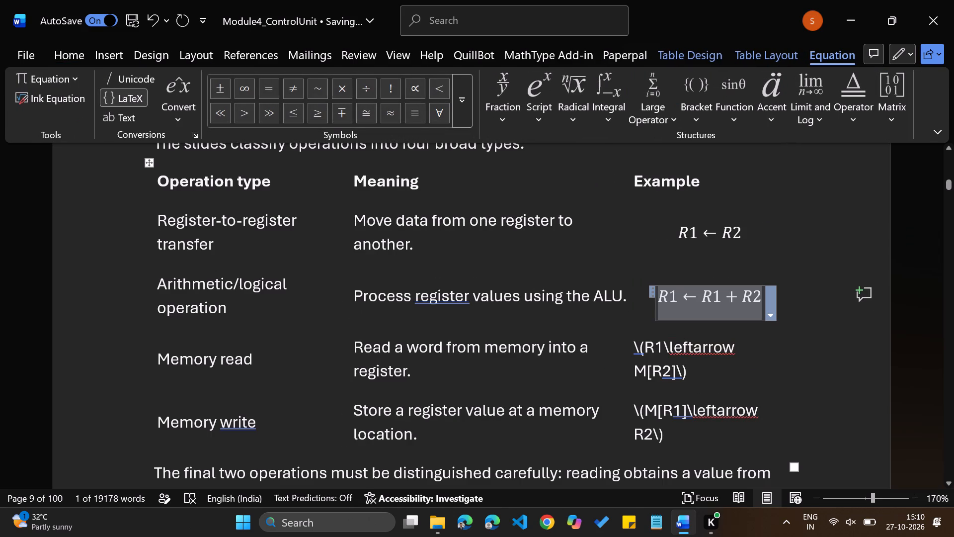
{"action": "left_click_drag", "start_coordinate": [687, 372], "coordinate": [634, 349]}
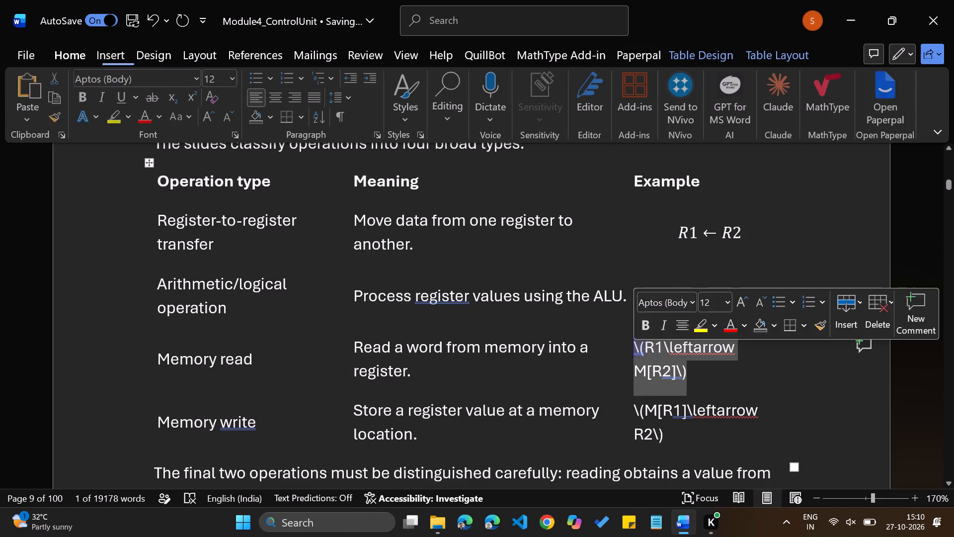
{"action": "key", "text": "alt+plus"}
{"action": "left_click_drag", "start_coordinate": [663, 434], "coordinate": [644, 422]}
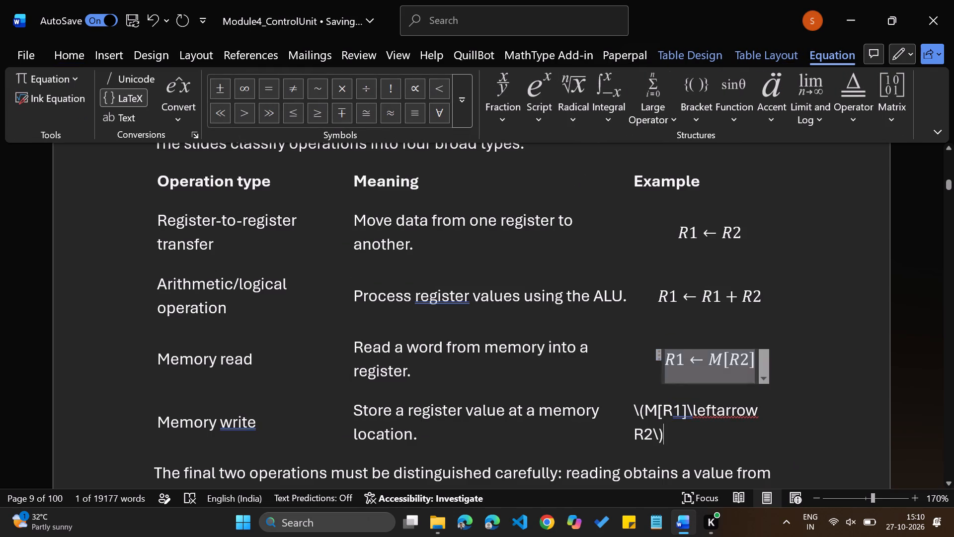
{"action": "left_click_drag", "start_coordinate": [644, 422], "coordinate": [636, 413]}
{"action": "key", "text": "alt+plus"}
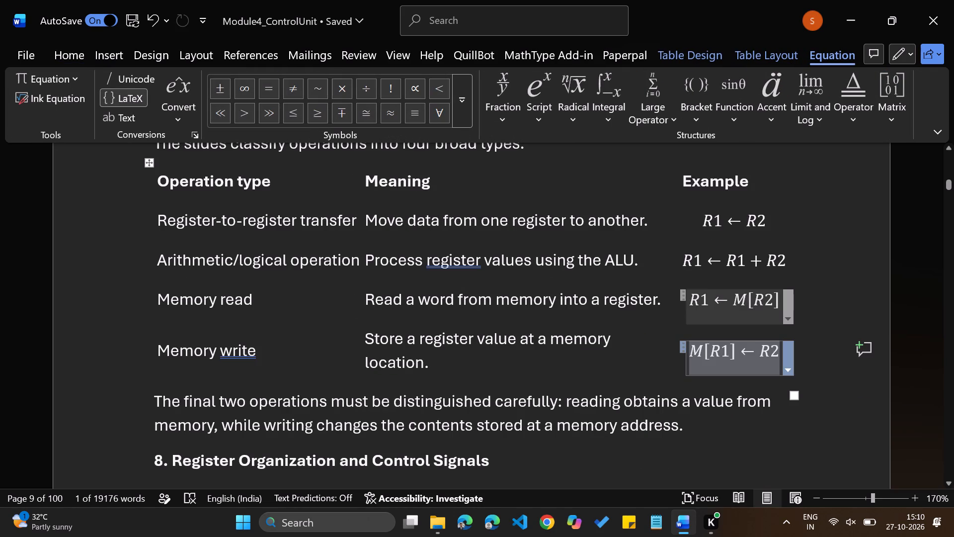
{"action": "left_click", "coordinate": [433, 391]}
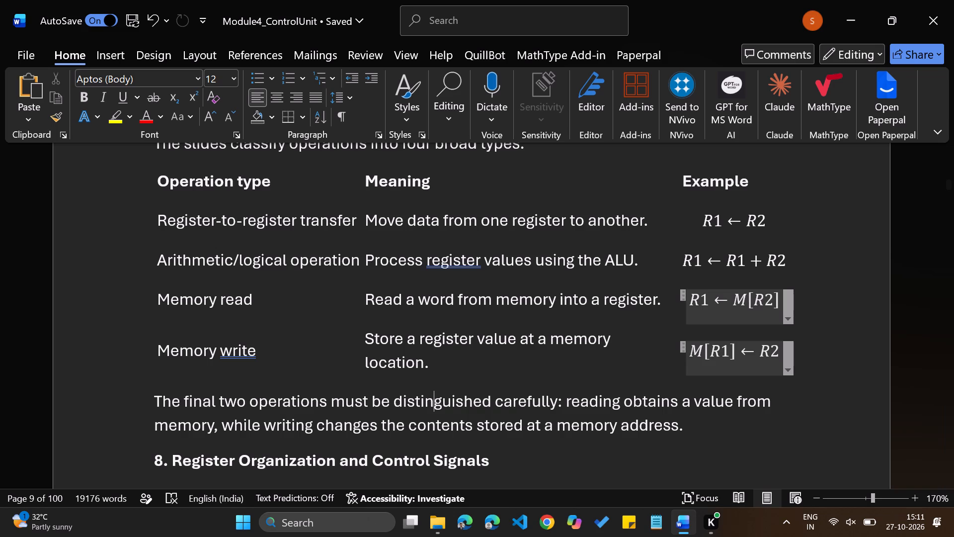
Delete the "Slide 10" line and the PDF file name line beneath the section 8 heading.
{"action": "scroll", "coordinate": [433, 391], "scroll_direction": "down", "scroll_amount": 2}
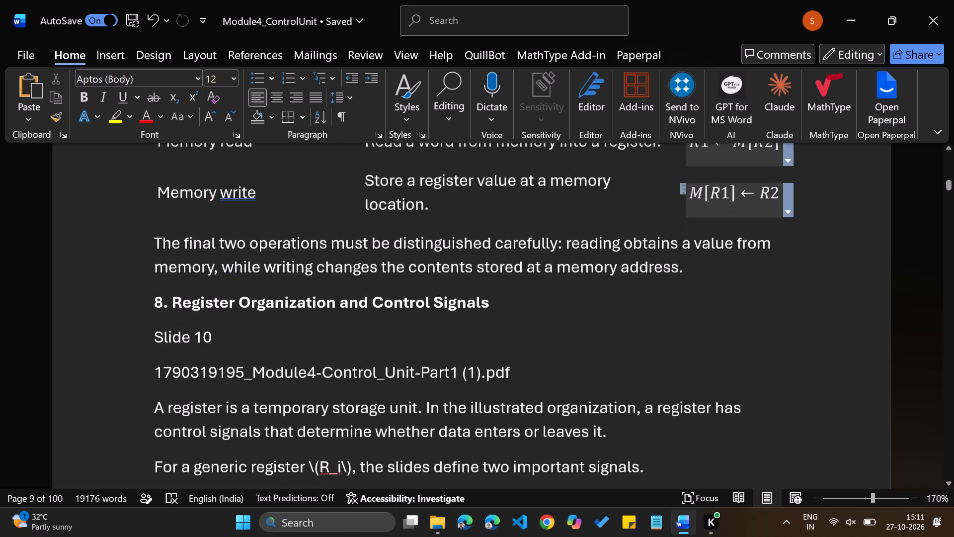
{"action": "scroll", "coordinate": [433, 391], "scroll_direction": "down", "scroll_amount": 2}
{"action": "left_click_drag", "start_coordinate": [540, 259], "coordinate": [542, 259]}
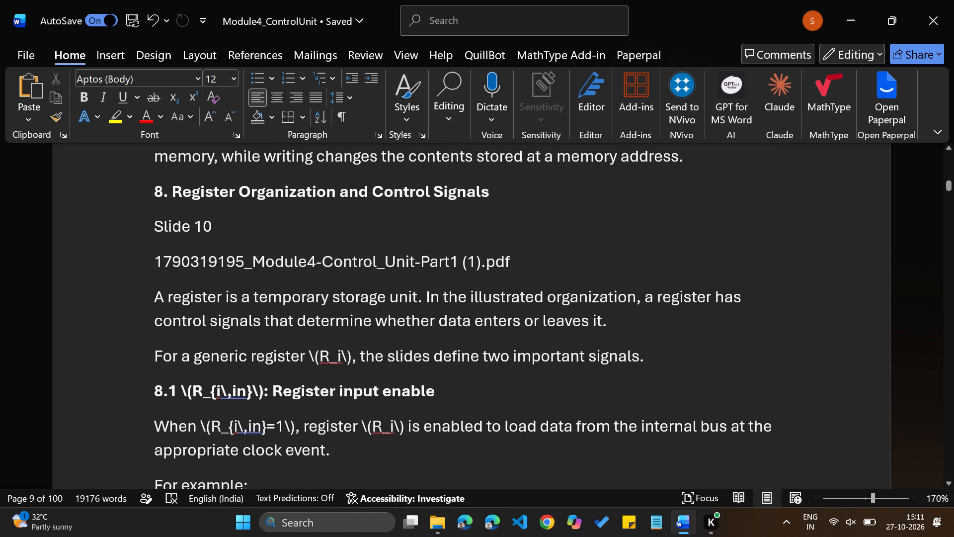
{"action": "left_click_drag", "start_coordinate": [542, 259], "coordinate": [153, 224]}
{"action": "key", "text": "BackSpace"}
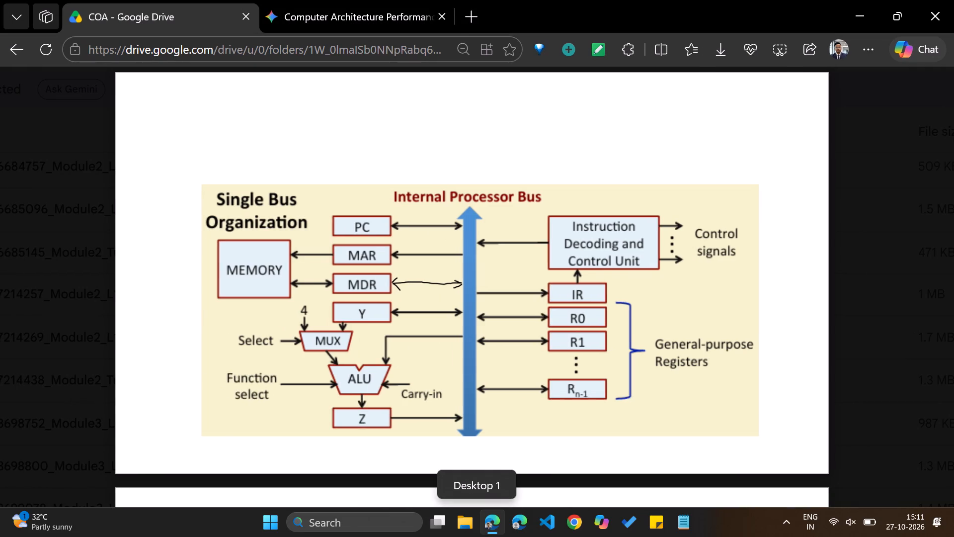
Switch to the lecture slides in Edge and review Single Internal Bus Organization, Kinds of Operations and Register Organization.
{"action": "scroll", "coordinate": [549, 273], "scroll_direction": "down", "scroll_amount": 7}
{"action": "scroll", "coordinate": [549, 273], "scroll_direction": "up", "scroll_amount": 1}
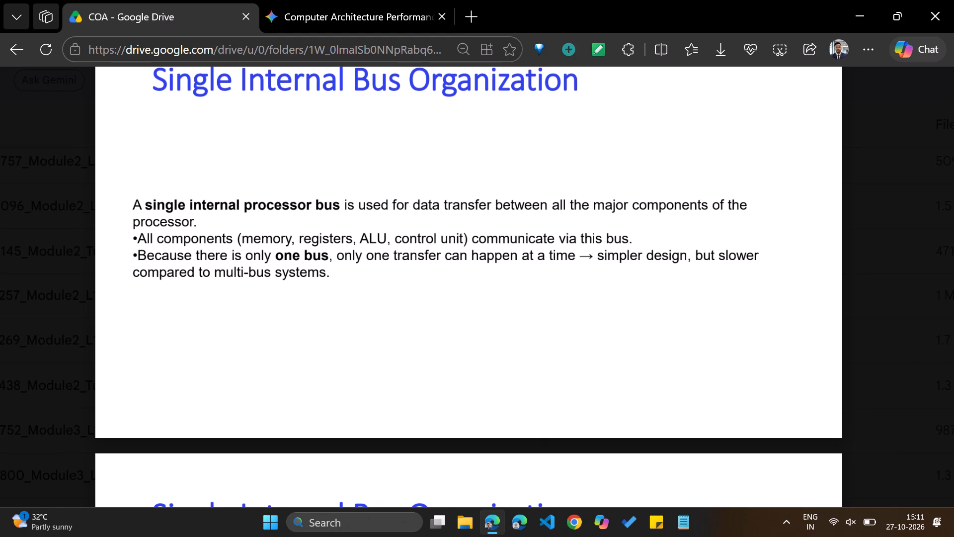
{"action": "scroll", "coordinate": [549, 273], "scroll_direction": "down", "scroll_amount": 2}
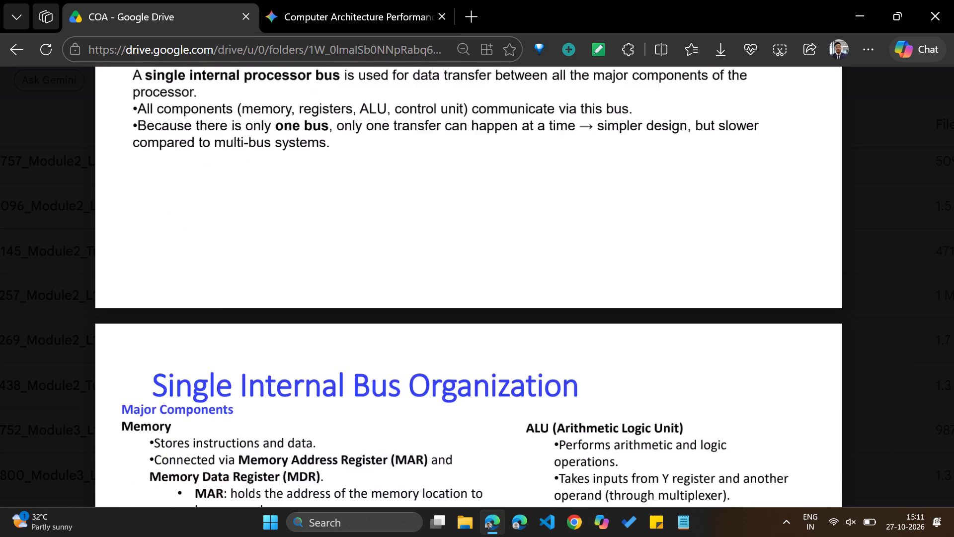
{"action": "scroll", "coordinate": [549, 273], "scroll_direction": "down", "scroll_amount": 4}
{"action": "scroll", "coordinate": [549, 273], "scroll_direction": "up", "scroll_amount": 1}
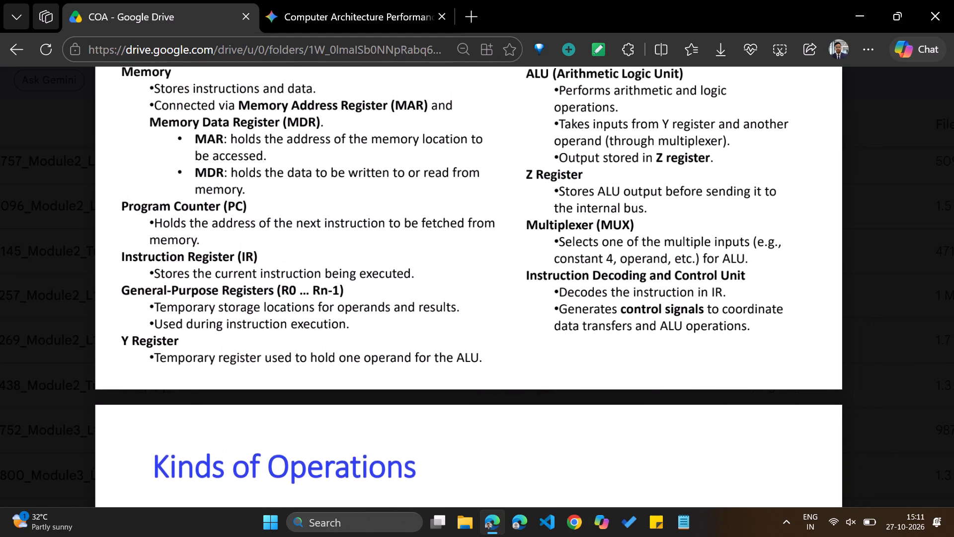
{"action": "scroll", "coordinate": [549, 273], "scroll_direction": "up", "scroll_amount": 1}
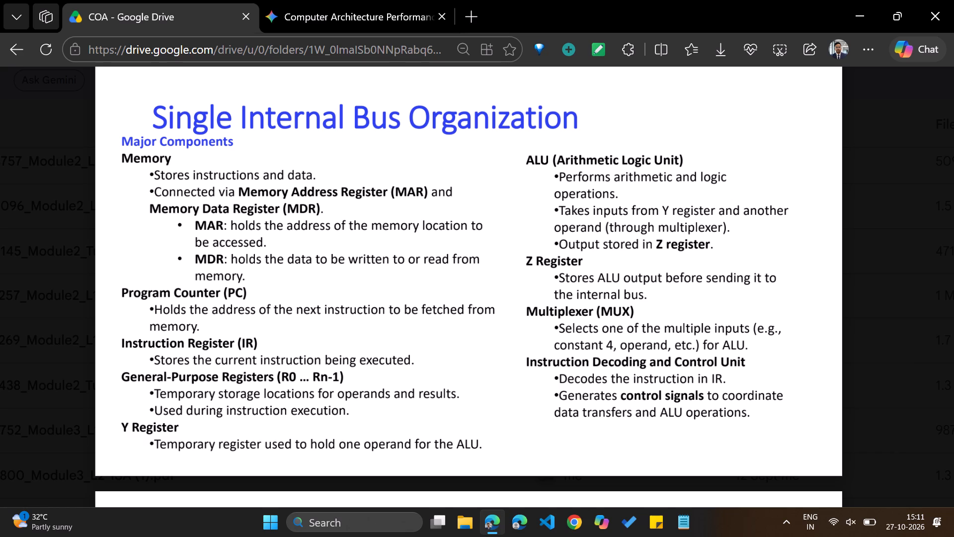
{"action": "scroll", "coordinate": [549, 273], "scroll_direction": "down", "scroll_amount": 1}
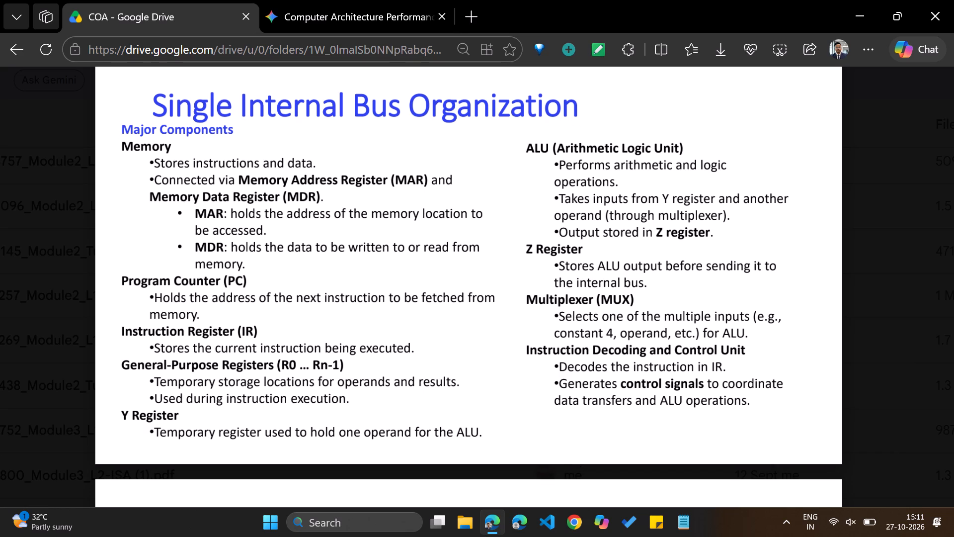
{"action": "scroll", "coordinate": [549, 273], "scroll_direction": "down", "scroll_amount": 4}
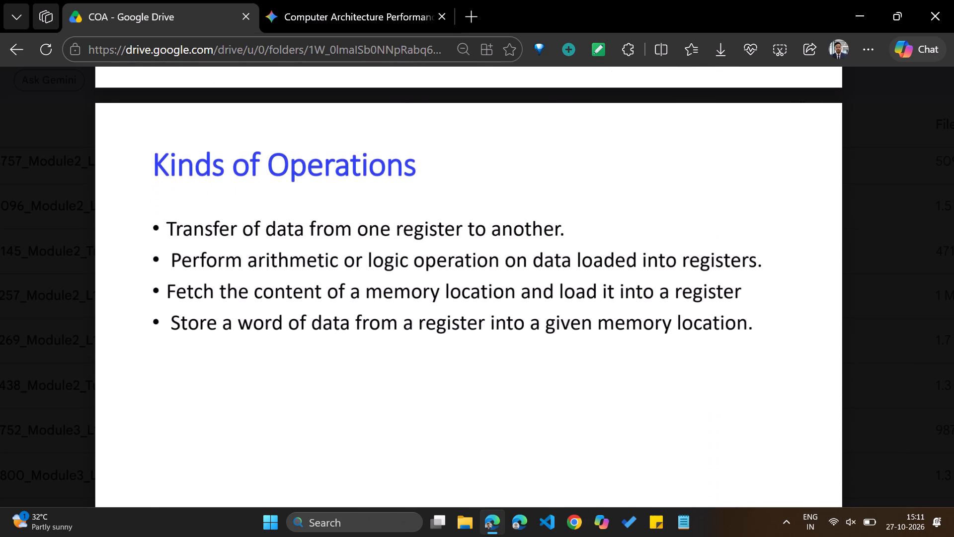
{"action": "scroll", "coordinate": [549, 273], "scroll_direction": "down", "scroll_amount": 6}
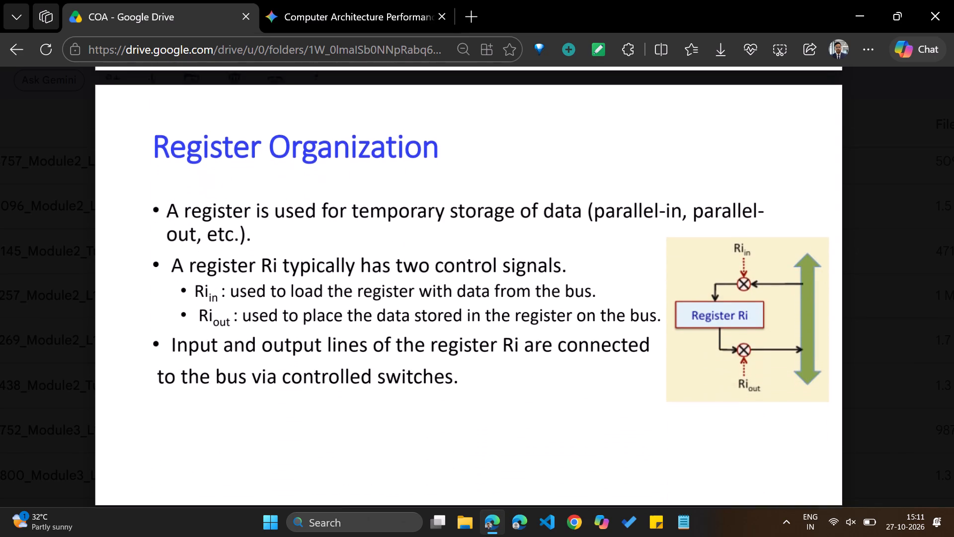
{"action": "scroll", "coordinate": [549, 273], "scroll_direction": "down", "scroll_amount": 1}
{"action": "scroll", "coordinate": [549, 273], "scroll_direction": "up", "scroll_amount": 3}
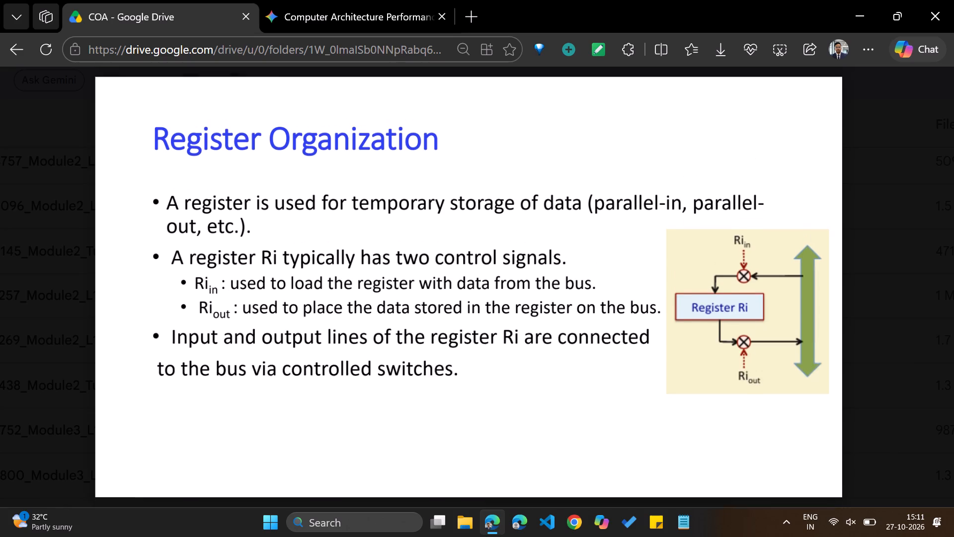
{"action": "scroll", "coordinate": [549, 273], "scroll_direction": "up", "scroll_amount": 2}
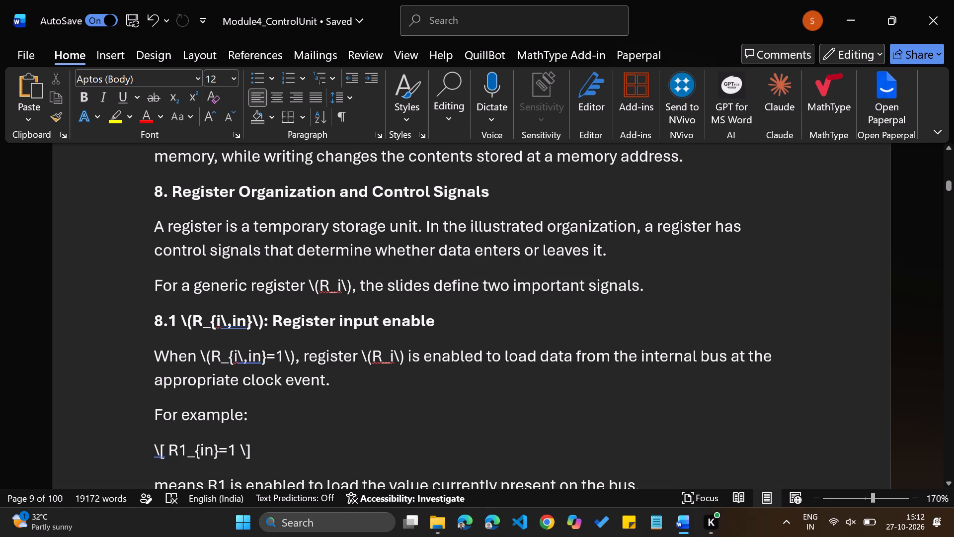
Convert the LaTeX R_i in section 8's "For a generic register" sentence into a formatted inline equation.
{"action": "left_click_drag", "start_coordinate": [350, 286], "coordinate": [312, 286]}
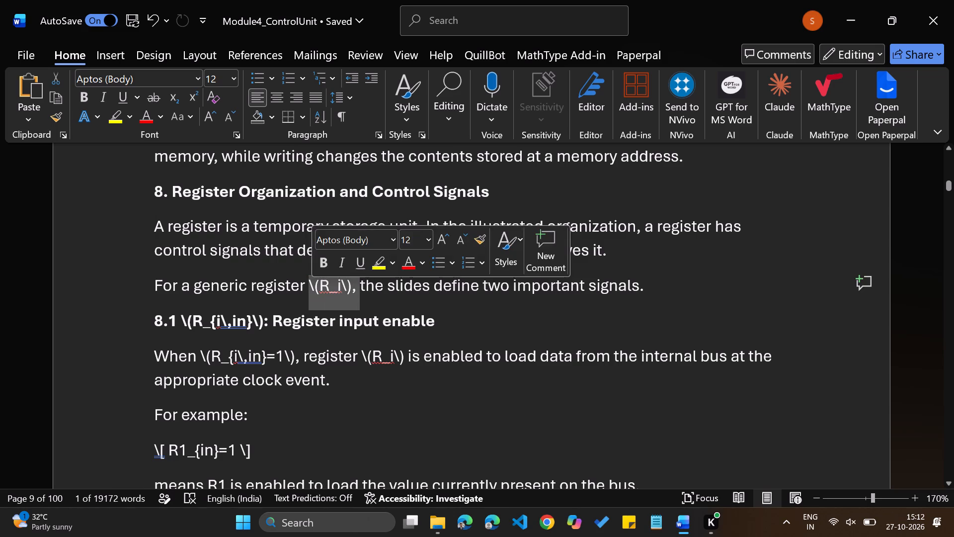
{"action": "key", "text": "alt+plus"}
{"action": "left_click", "coordinate": [312, 286]}
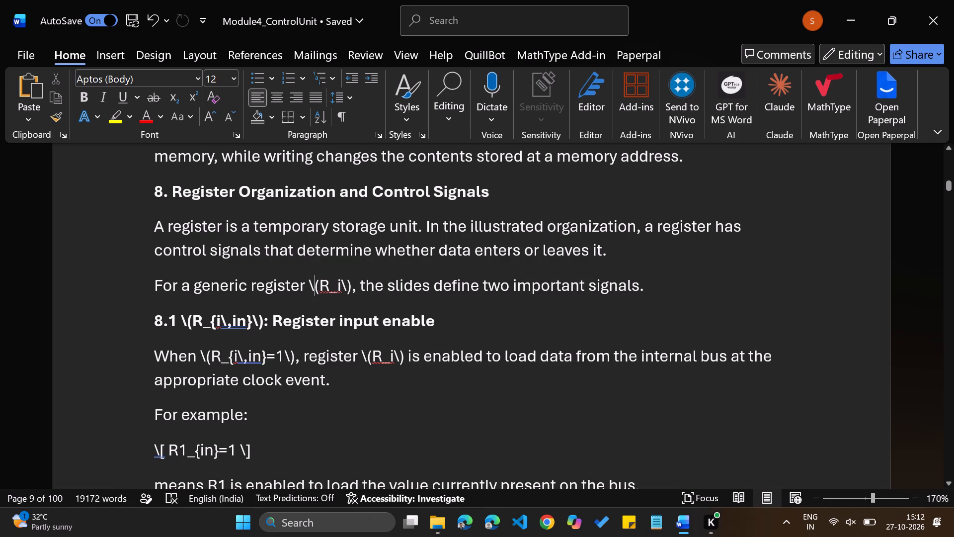
{"action": "left_click_drag", "start_coordinate": [310, 286], "coordinate": [348, 292]}
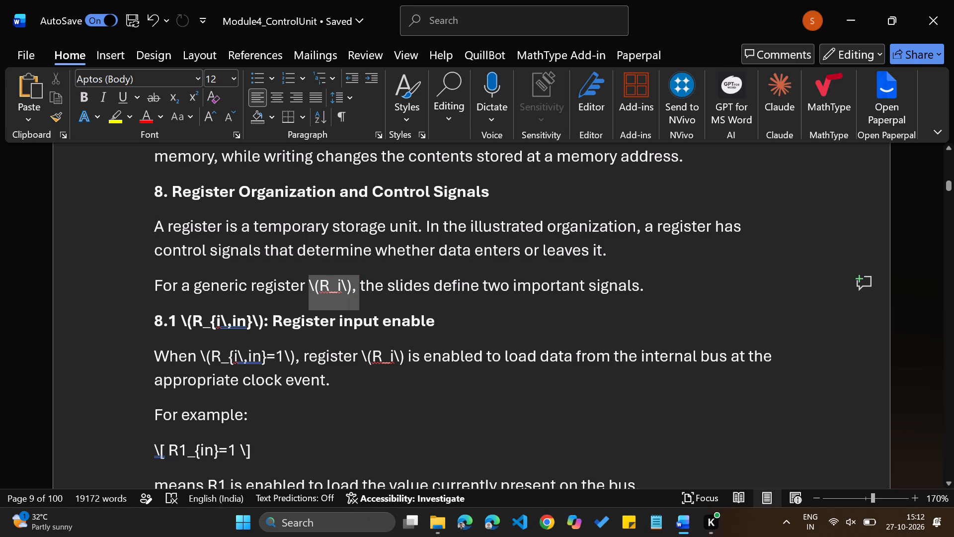
{"action": "left_click_drag", "start_coordinate": [348, 292], "coordinate": [350, 292]}
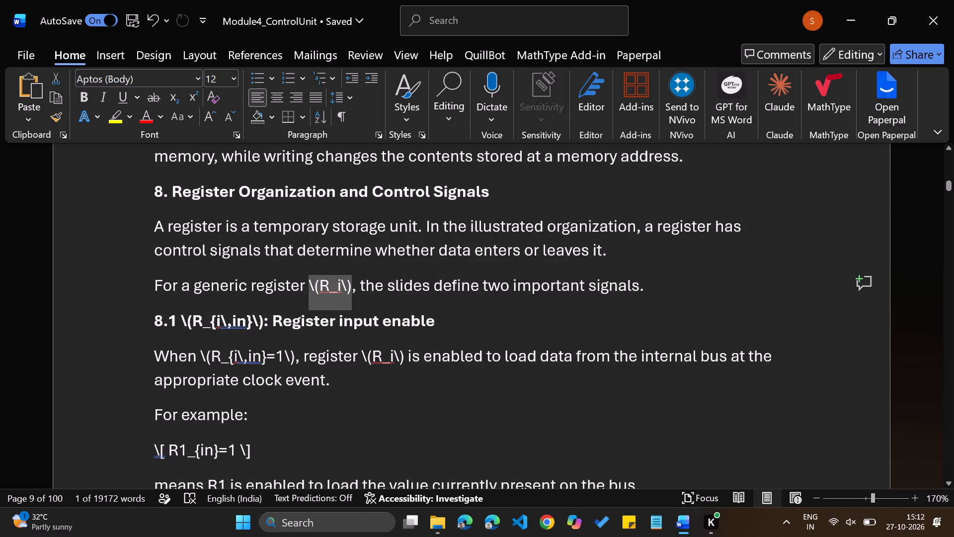
{"action": "key", "text": "alt+plus"}
{"action": "left_click", "coordinate": [431, 380]}
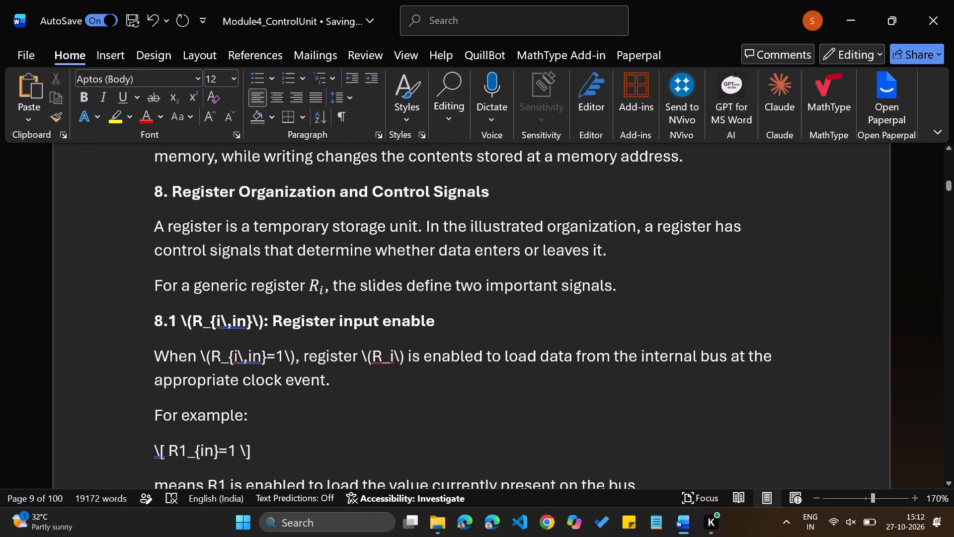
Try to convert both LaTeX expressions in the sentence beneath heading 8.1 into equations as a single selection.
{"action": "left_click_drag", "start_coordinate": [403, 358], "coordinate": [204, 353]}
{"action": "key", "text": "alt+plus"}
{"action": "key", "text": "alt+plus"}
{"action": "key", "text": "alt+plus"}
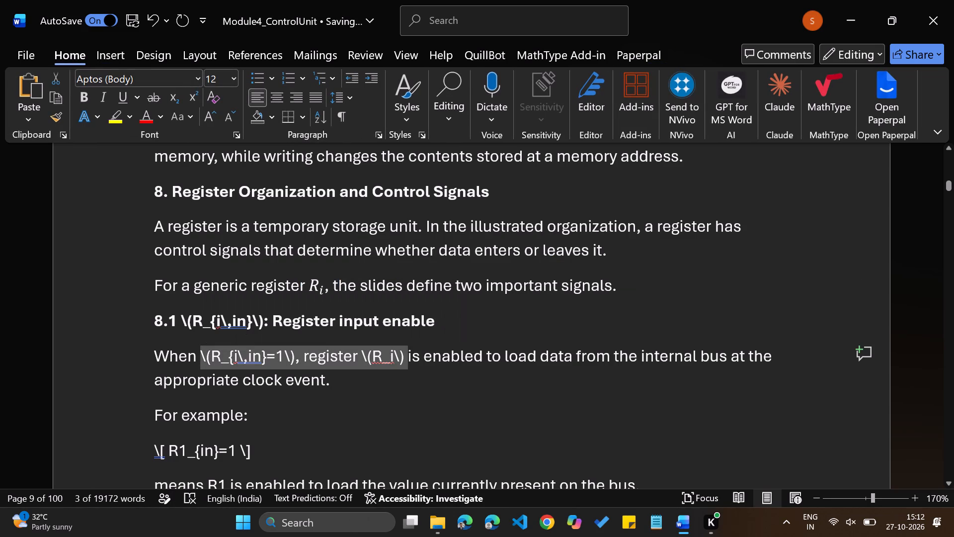
Convert the LaTeX R_{i\,in} in the 8.1 Register input enable heading into a formatted equation.
{"action": "left_click_drag", "start_coordinate": [263, 315], "coordinate": [217, 319]}
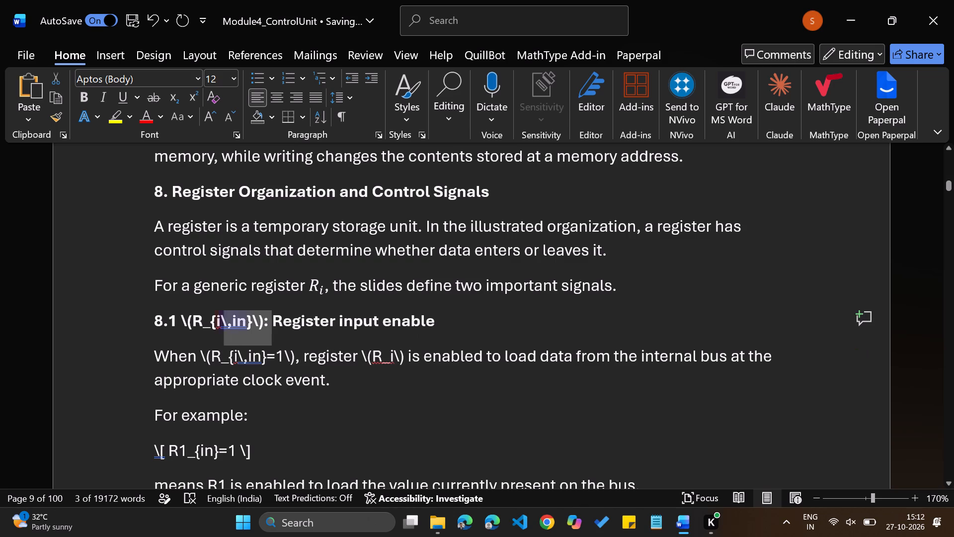
{"action": "left_click_drag", "start_coordinate": [217, 319], "coordinate": [184, 320]}
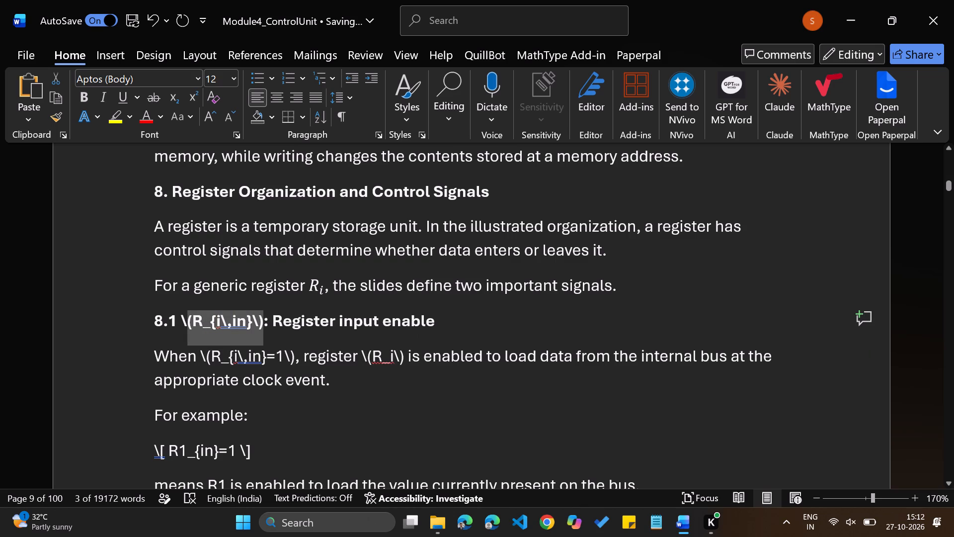
{"action": "left_click_drag", "start_coordinate": [184, 320], "coordinate": [181, 319]}
{"action": "key", "text": "alt+plus"}
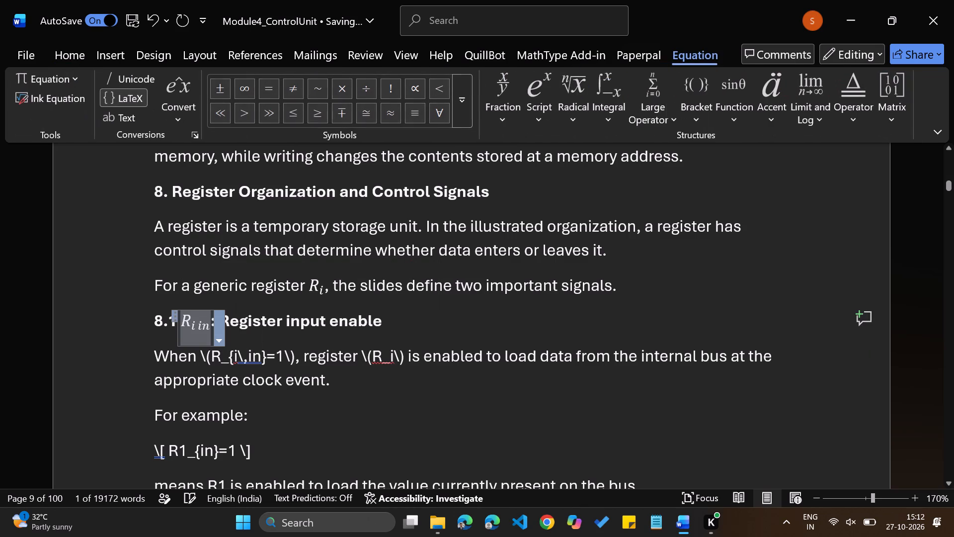
Convert R_{i\,in}=1 and R_i in the sentence beneath heading 8.1 into separate formatted inline equations.
{"action": "left_click_drag", "start_coordinate": [294, 358], "coordinate": [221, 360]}
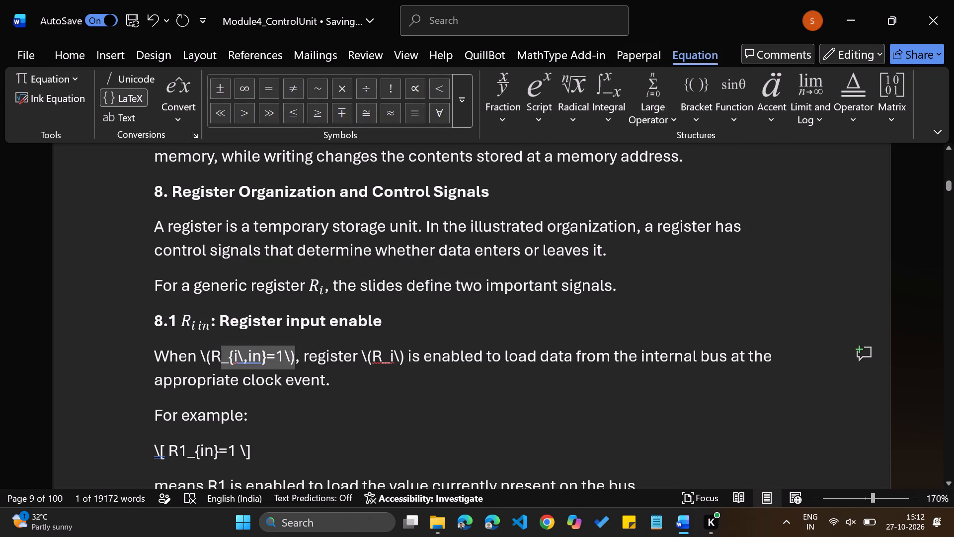
{"action": "left_click_drag", "start_coordinate": [221, 360], "coordinate": [203, 361]}
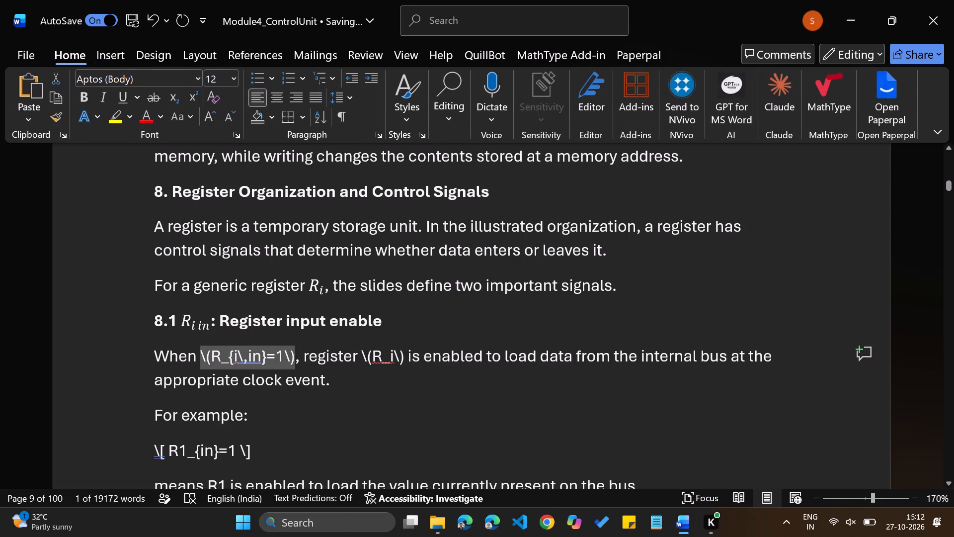
{"action": "key", "text": "alt+plus"}
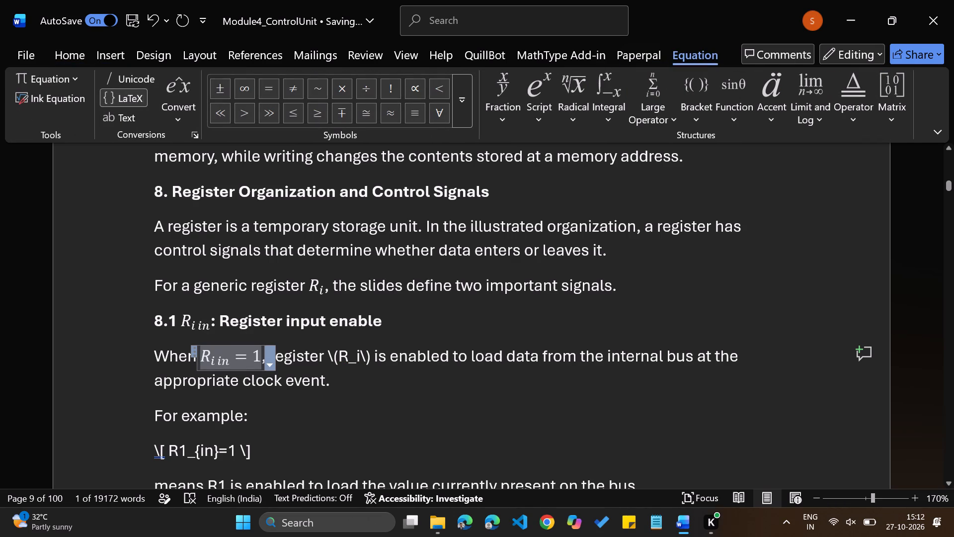
{"action": "left_click_drag", "start_coordinate": [370, 356], "coordinate": [330, 356]}
{"action": "key", "text": "alt+plus"}
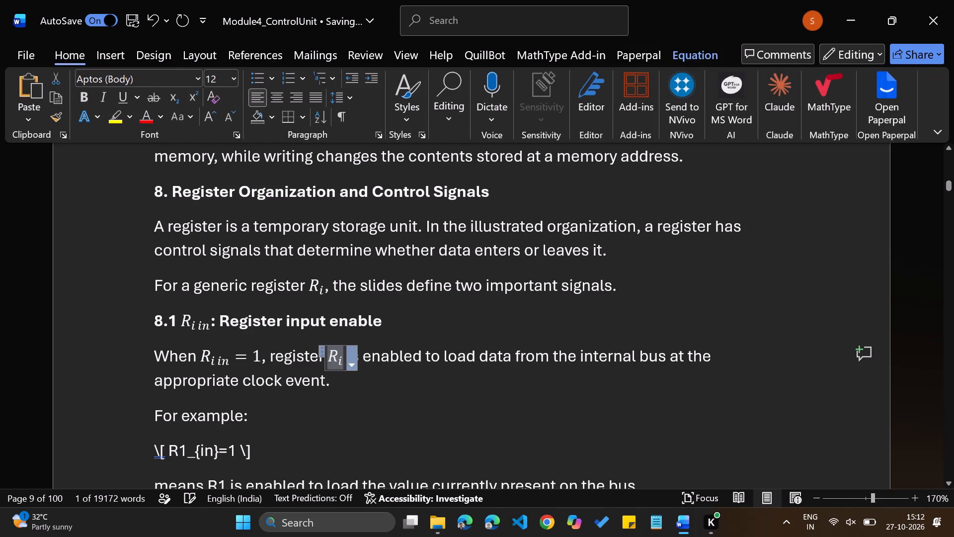
{"action": "left_click", "coordinate": [417, 363]}
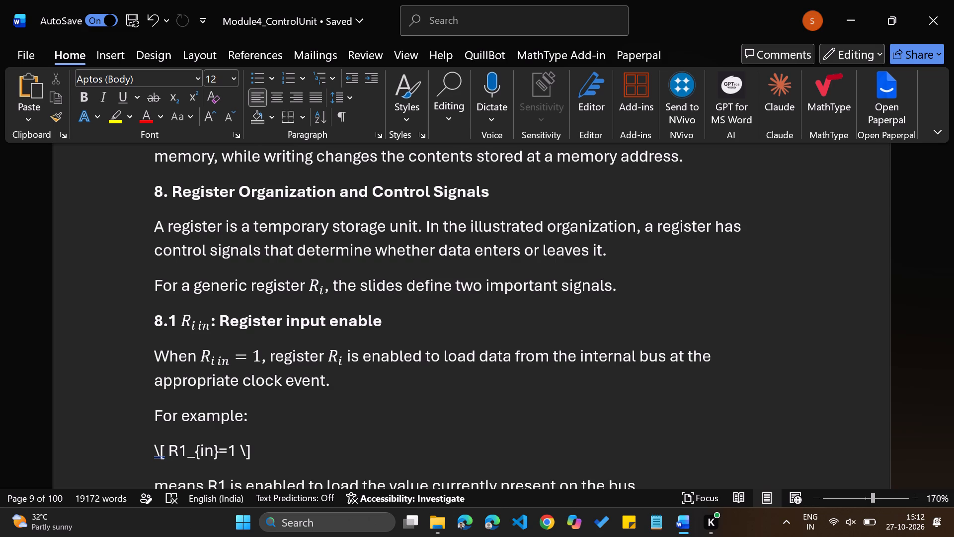
Convert the LaTeX example line R1_{in}=1 in section 8.1, including its delimiters, into a formatted display equation.
{"action": "scroll", "coordinate": [417, 363], "scroll_direction": "down", "scroll_amount": 2}
{"action": "scroll", "coordinate": [417, 363], "scroll_direction": "up", "scroll_amount": 1}
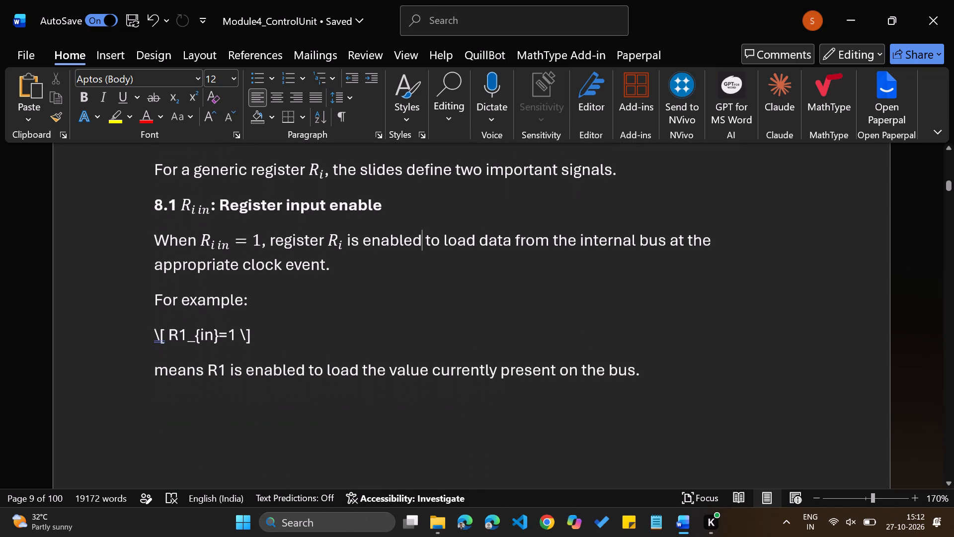
{"action": "scroll", "coordinate": [417, 363], "scroll_direction": "up", "scroll_amount": 1}
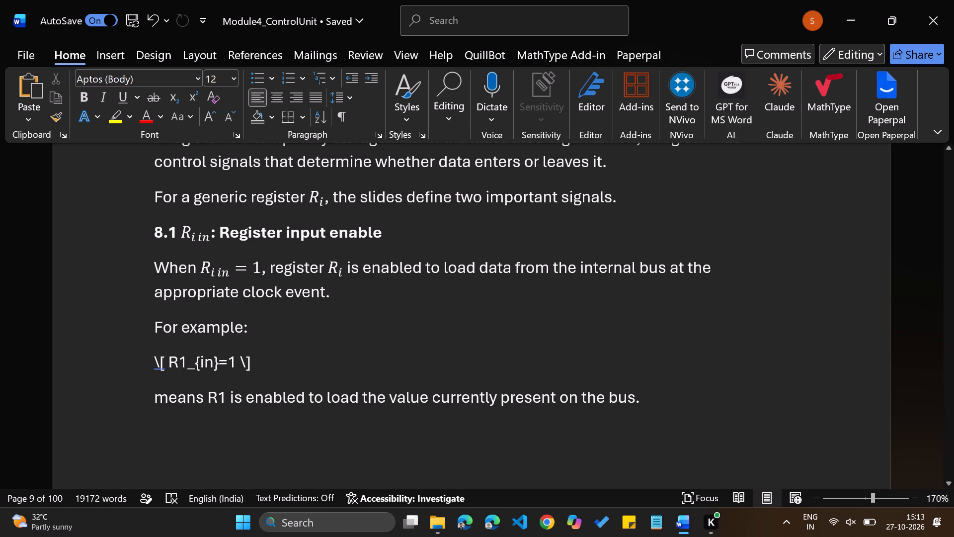
{"action": "left_click_drag", "start_coordinate": [257, 364], "coordinate": [203, 369]}
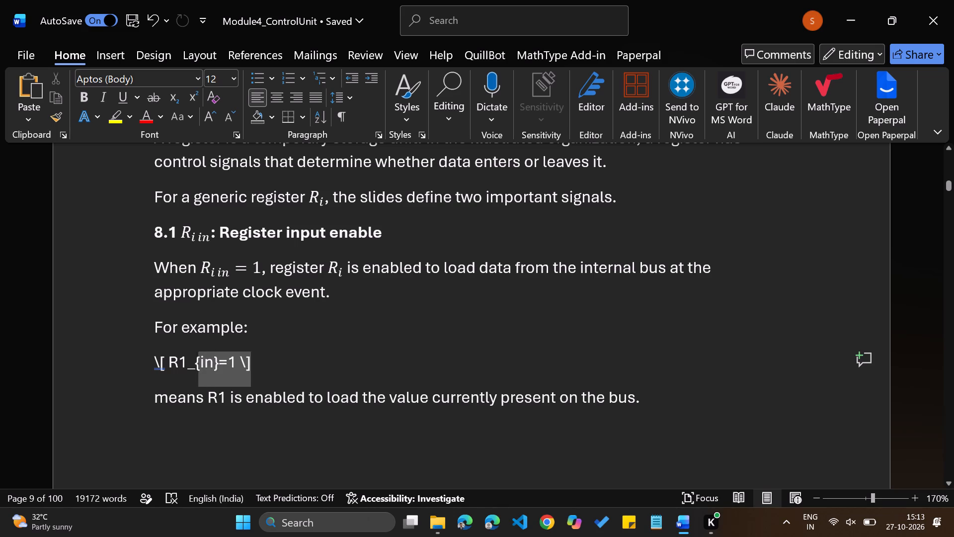
{"action": "left_click_drag", "start_coordinate": [203, 369], "coordinate": [160, 366]}
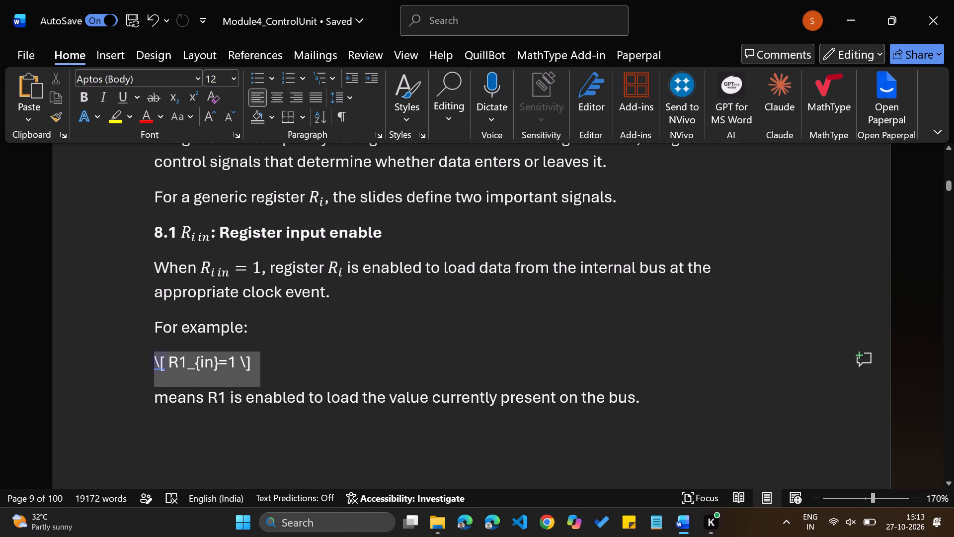
{"action": "left_click_drag", "start_coordinate": [160, 366], "coordinate": [214, 368]}
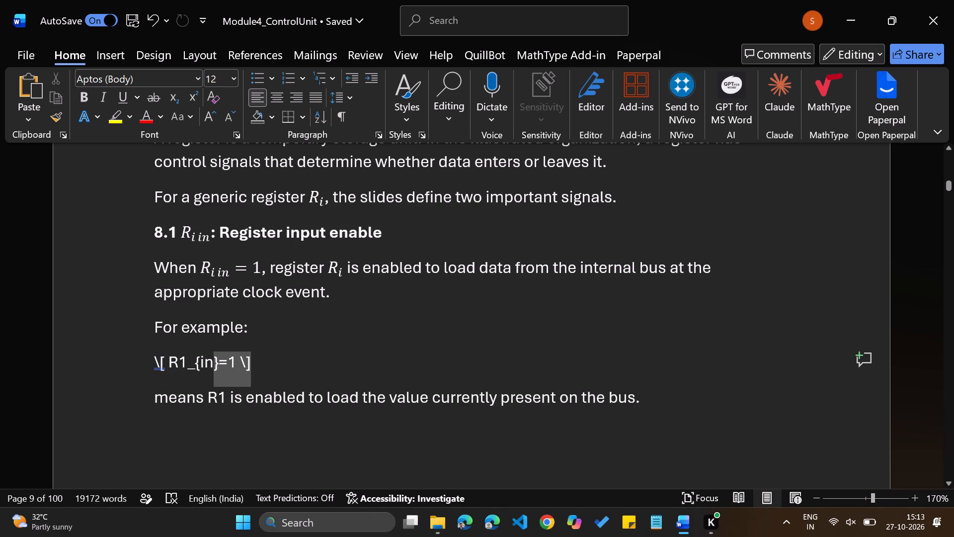
{"action": "left_click_drag", "start_coordinate": [214, 368], "coordinate": [163, 367]}
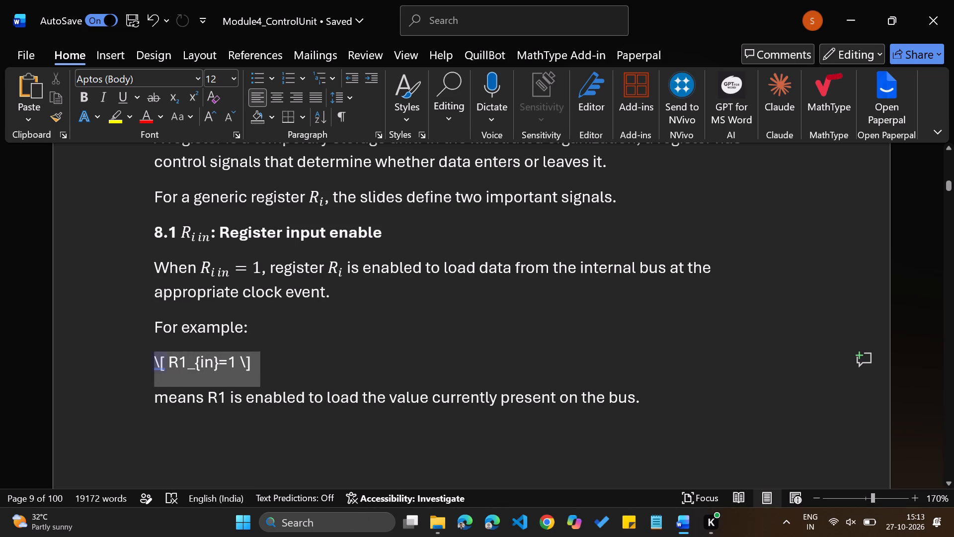
{"action": "left_click_drag", "start_coordinate": [163, 367], "coordinate": [165, 365]}
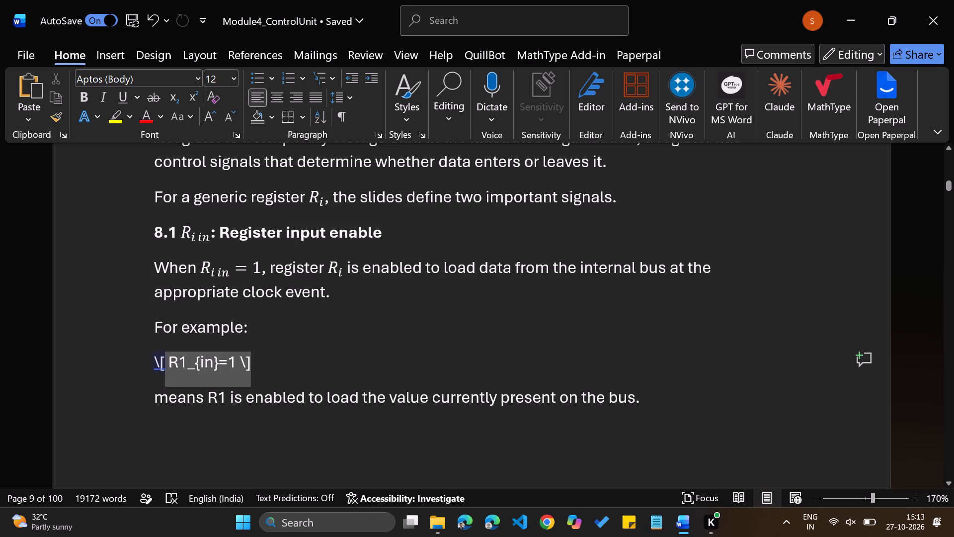
{"action": "left_click_drag", "start_coordinate": [165, 365], "coordinate": [160, 365]}
{"action": "key", "text": "alt+plus"}
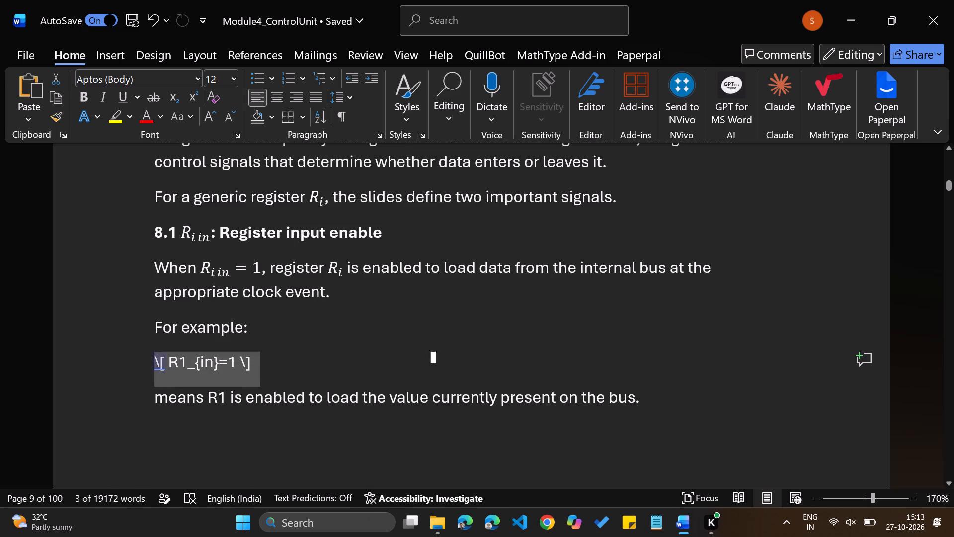
{"action": "left_click", "coordinate": [247, 435]}
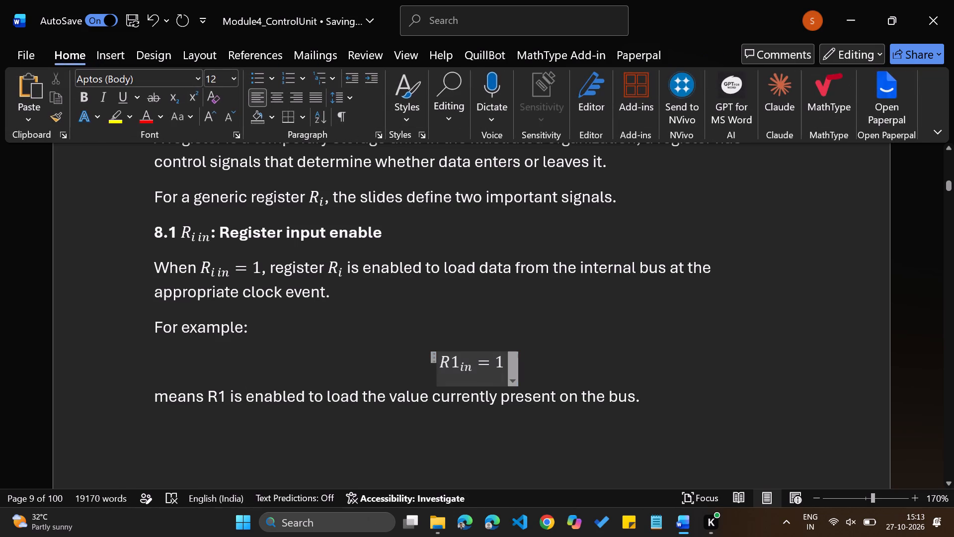
Switch to the lecture slides in Edge and review Register Organization, Kinds of Operations and the preceding slide on CPU components.
{"action": "scroll", "coordinate": [458, 395], "scroll_direction": "down", "scroll_amount": 1}
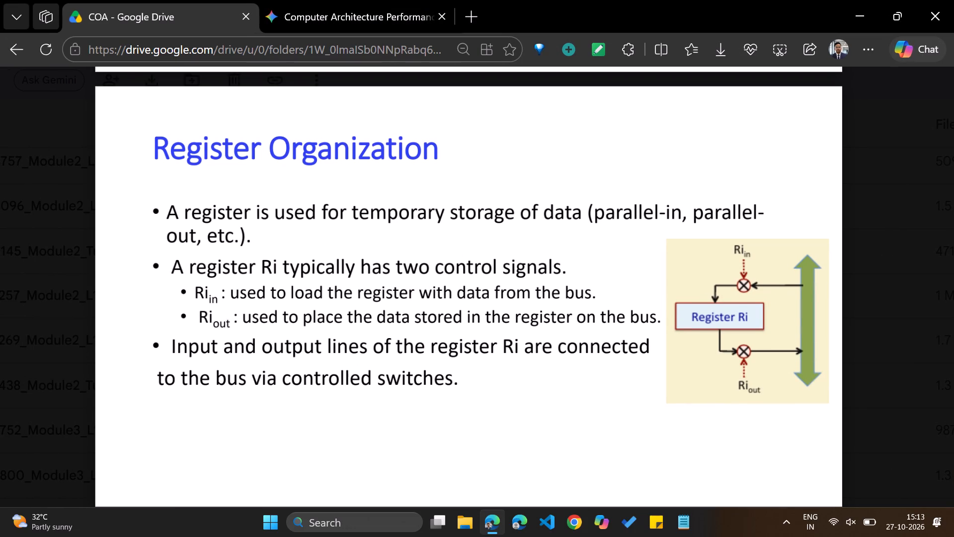
{"action": "scroll", "coordinate": [458, 395], "scroll_direction": "up", "scroll_amount": 3}
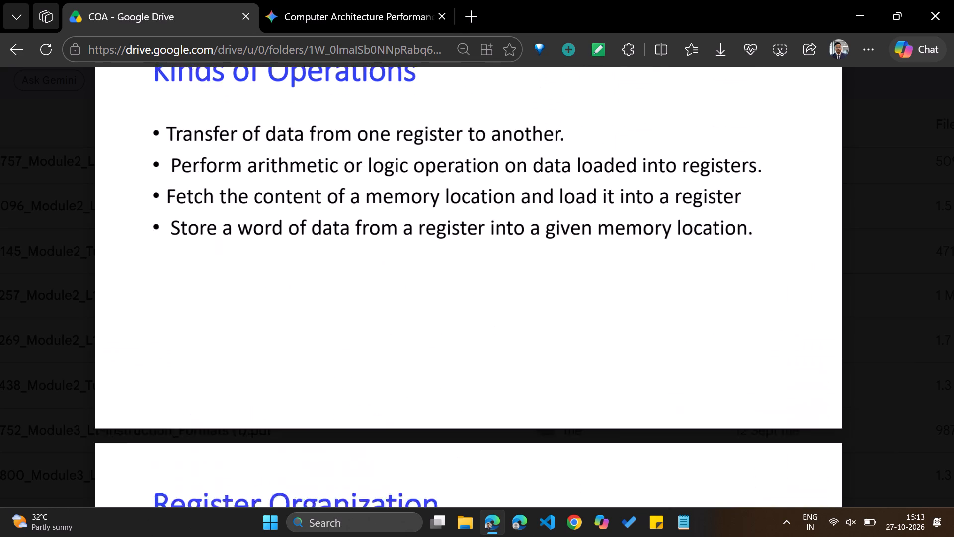
{"action": "scroll", "coordinate": [458, 395], "scroll_direction": "up", "scroll_amount": 2}
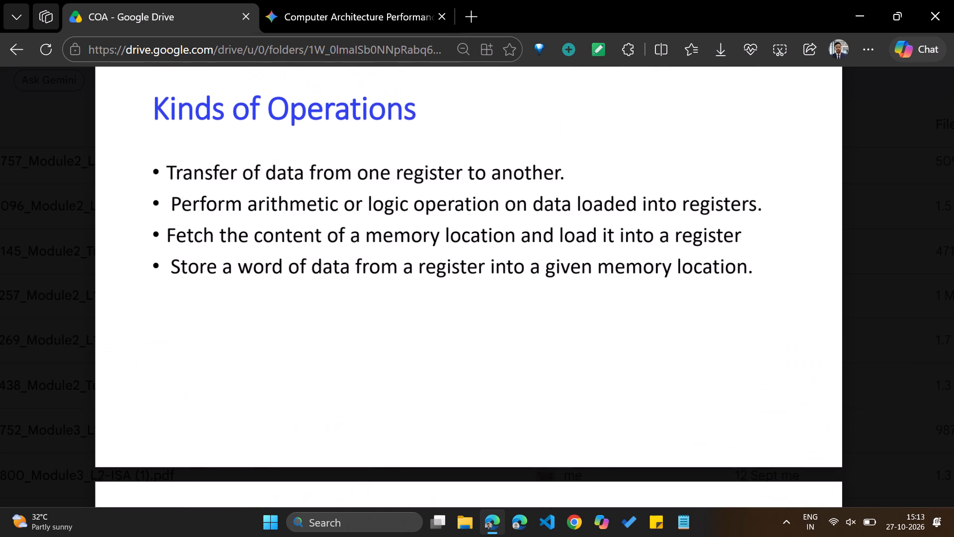
{"action": "scroll", "coordinate": [458, 395], "scroll_direction": "down", "scroll_amount": 1}
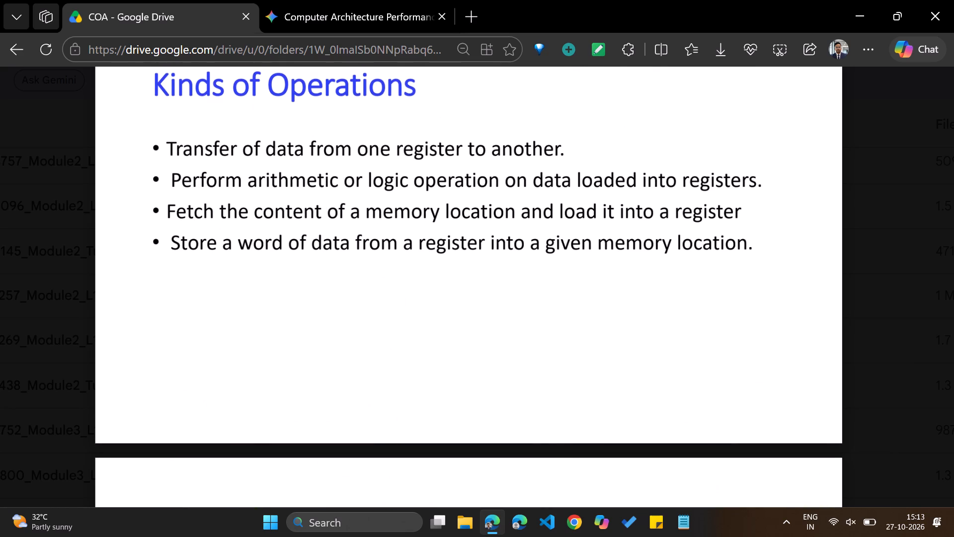
{"action": "scroll", "coordinate": [448, 372], "scroll_direction": "down", "scroll_amount": 1}
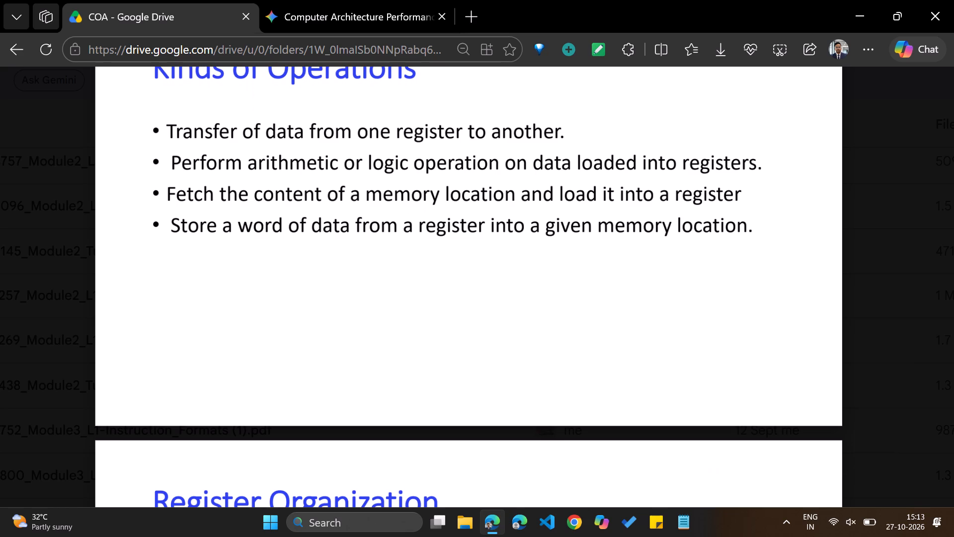
{"action": "scroll", "coordinate": [448, 372], "scroll_direction": "up", "scroll_amount": 3}
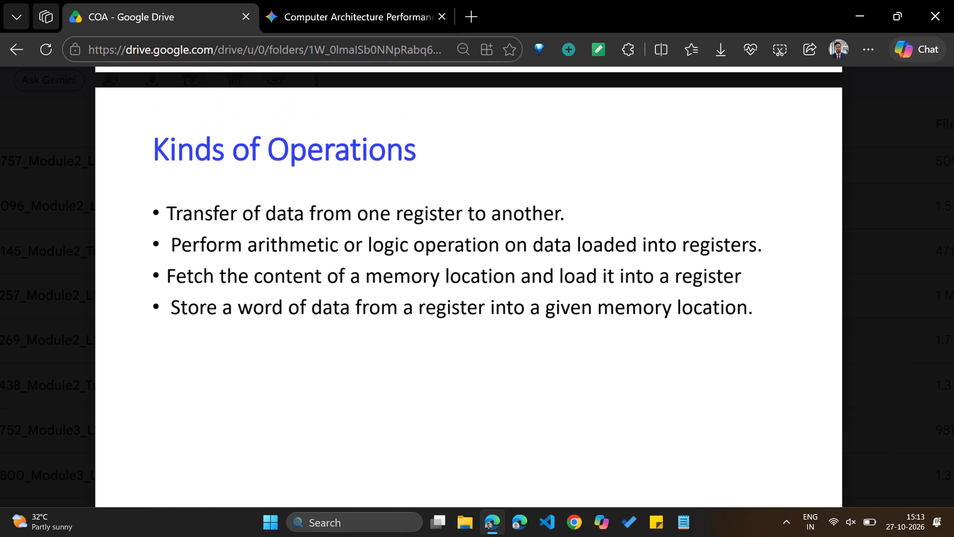
{"action": "scroll", "coordinate": [448, 457], "scroll_direction": "up", "scroll_amount": 1}
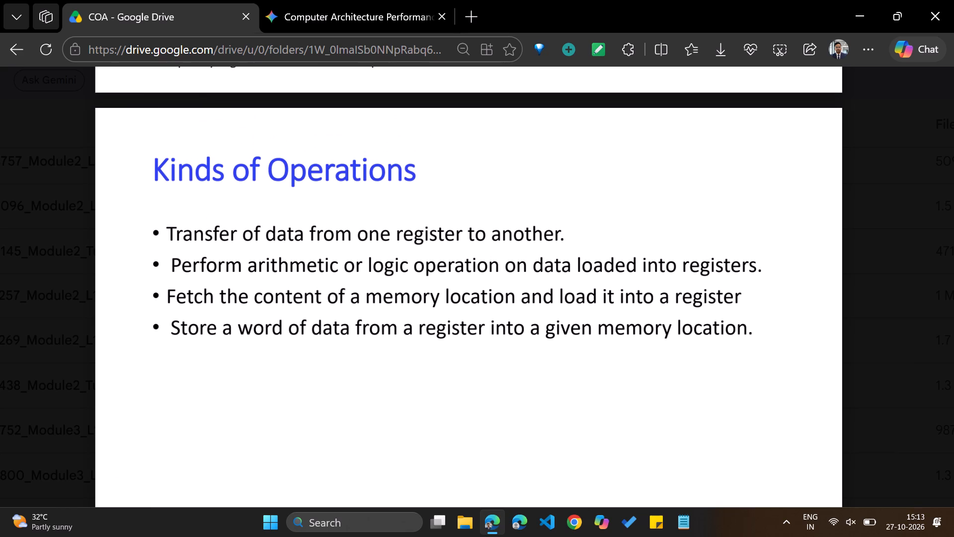
{"action": "scroll", "coordinate": [435, 415], "scroll_direction": "up", "scroll_amount": 5}
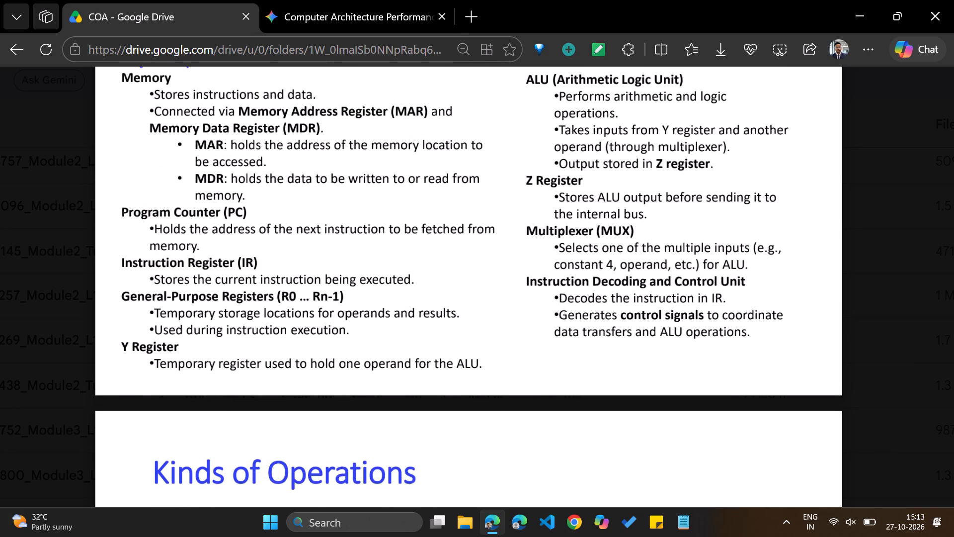
{"action": "scroll", "coordinate": [435, 415], "scroll_direction": "up", "scroll_amount": 1}
{"action": "scroll", "coordinate": [435, 415], "scroll_direction": "down", "scroll_amount": 5}
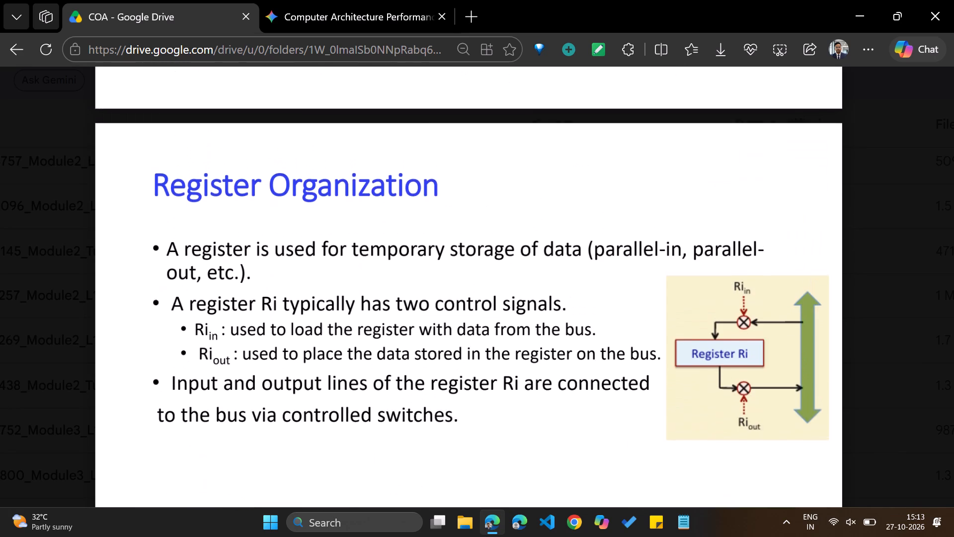
{"action": "scroll", "coordinate": [435, 415], "scroll_direction": "down", "scroll_amount": 1}
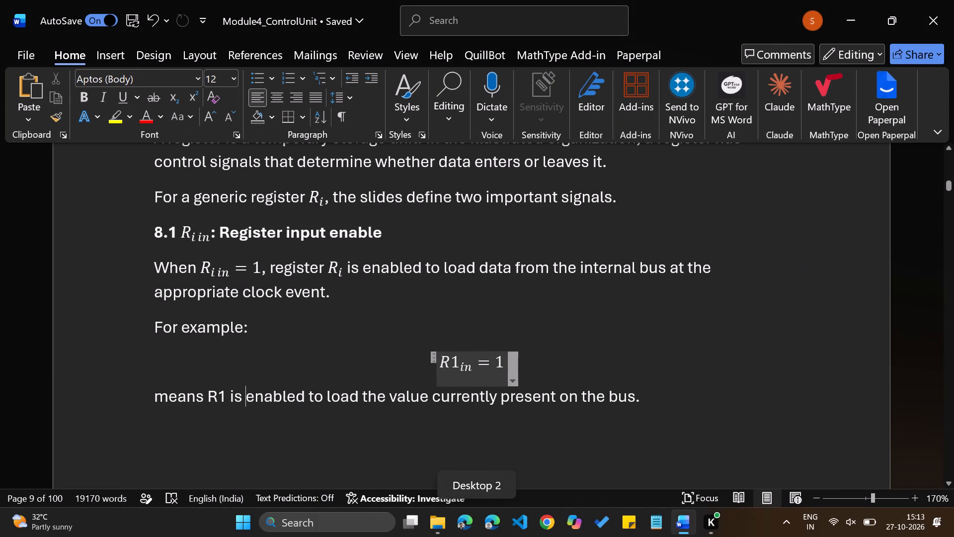
Switch back to the Word notes and review section 8 from its introduction through the 8.1 register input example.
{"action": "scroll", "coordinate": [435, 415], "scroll_direction": "up", "scroll_amount": 1}
{"action": "scroll", "coordinate": [435, 415], "scroll_direction": "down", "scroll_amount": 1, "text": "ctrl"}
{"action": "scroll", "coordinate": [435, 415], "scroll_direction": "up", "scroll_amount": 1, "text": "ctrl"}
{"action": "scroll", "coordinate": [435, 415], "scroll_direction": "down", "scroll_amount": 1, "text": "ctrl"}
{"action": "scroll", "coordinate": [435, 415], "scroll_direction": "up", "scroll_amount": 1, "text": "ctrl"}
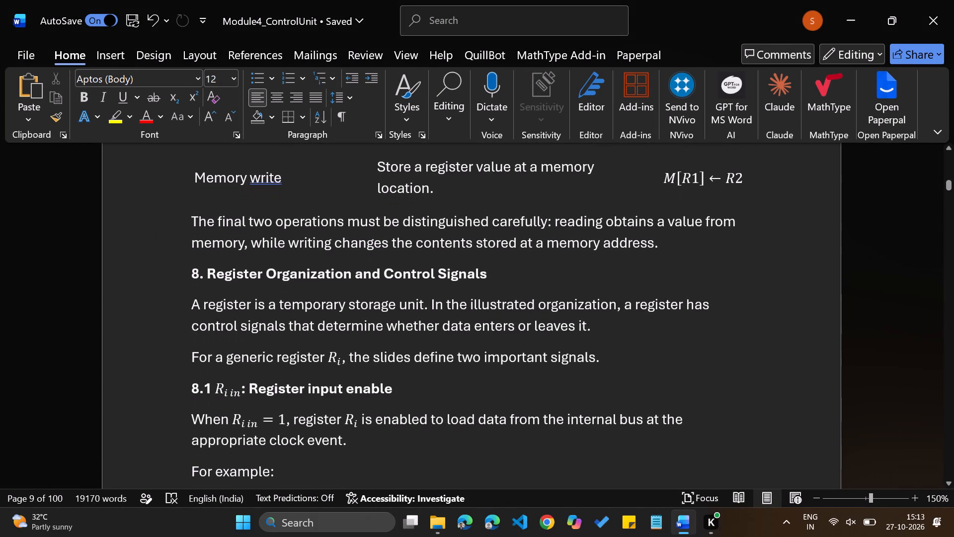
{"action": "scroll", "coordinate": [419, 351], "scroll_direction": "down", "scroll_amount": 1}
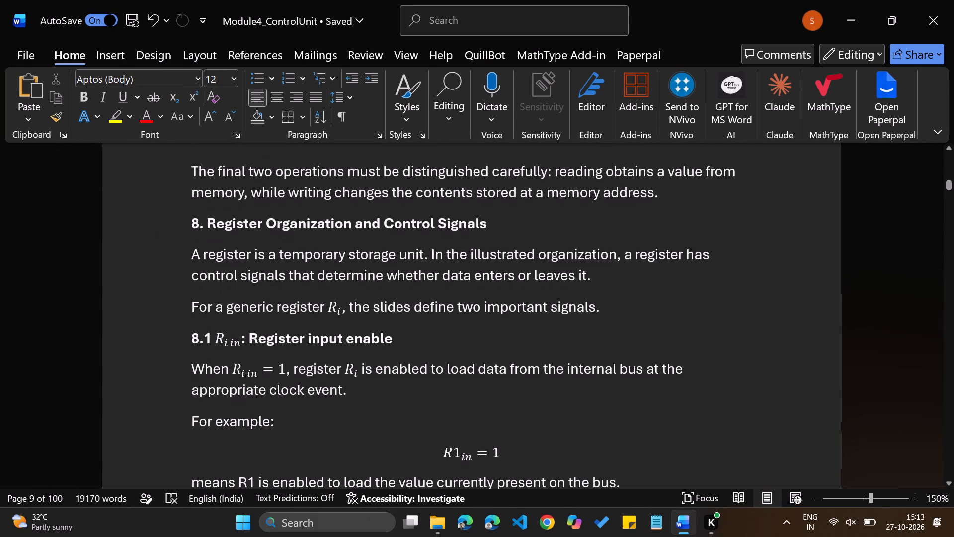
Convert the LaTeX R_{i\,out} in heading 8.2, including its delimiters, into a formatted inline equation.
{"action": "scroll", "coordinate": [419, 351], "scroll_direction": "down", "scroll_amount": 1}
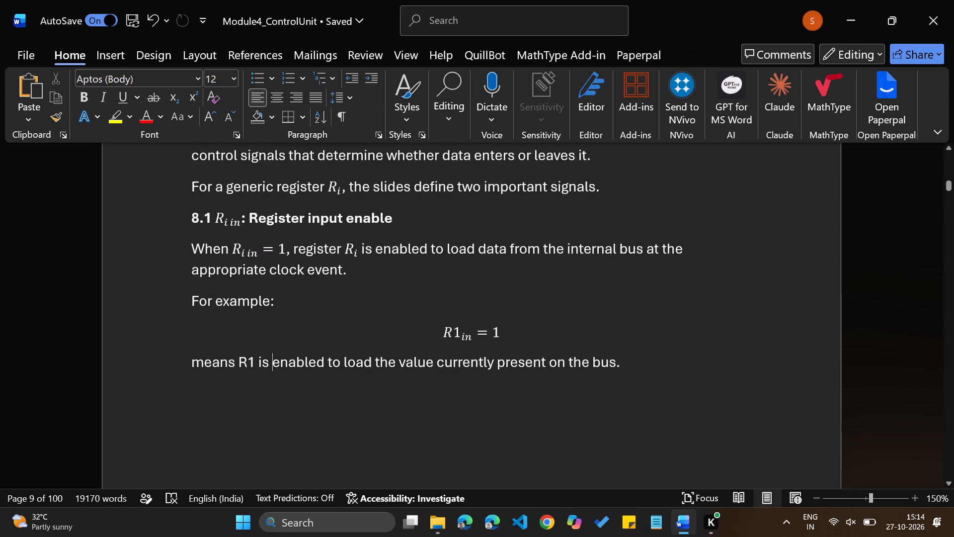
{"action": "scroll", "coordinate": [419, 351], "scroll_direction": "down", "scroll_amount": 1}
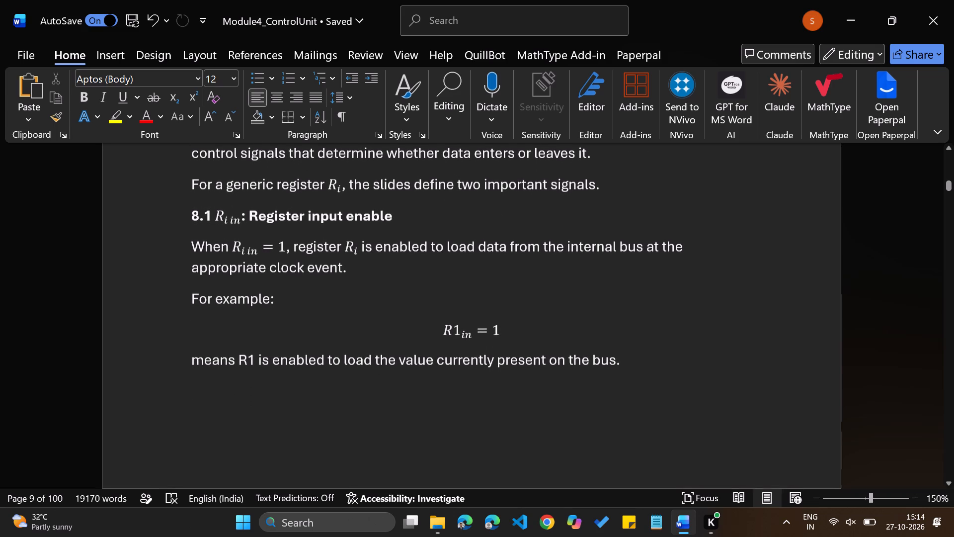
{"action": "scroll", "coordinate": [419, 351], "scroll_direction": "down", "scroll_amount": 1}
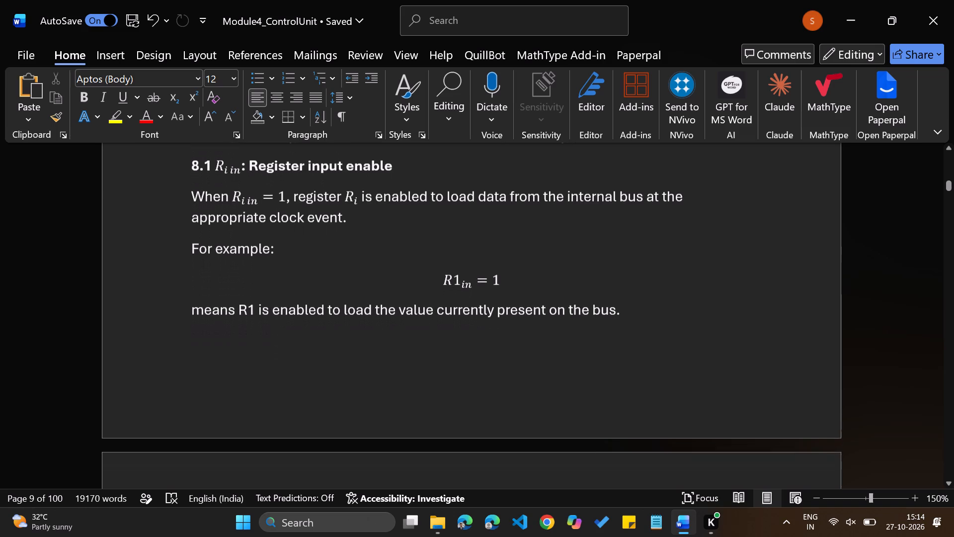
{"action": "scroll", "coordinate": [419, 351], "scroll_direction": "down", "scroll_amount": 2}
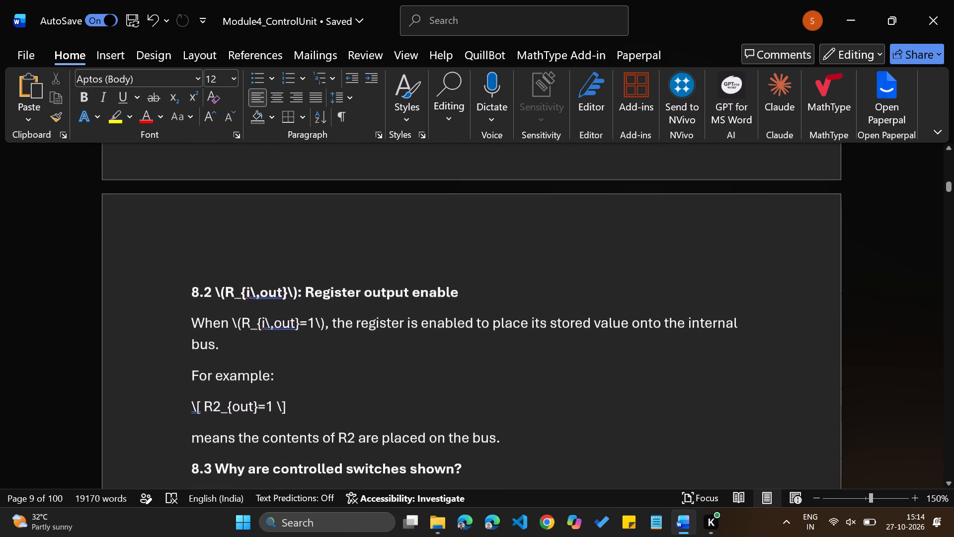
{"action": "left_click_drag", "start_coordinate": [295, 285], "coordinate": [230, 289]}
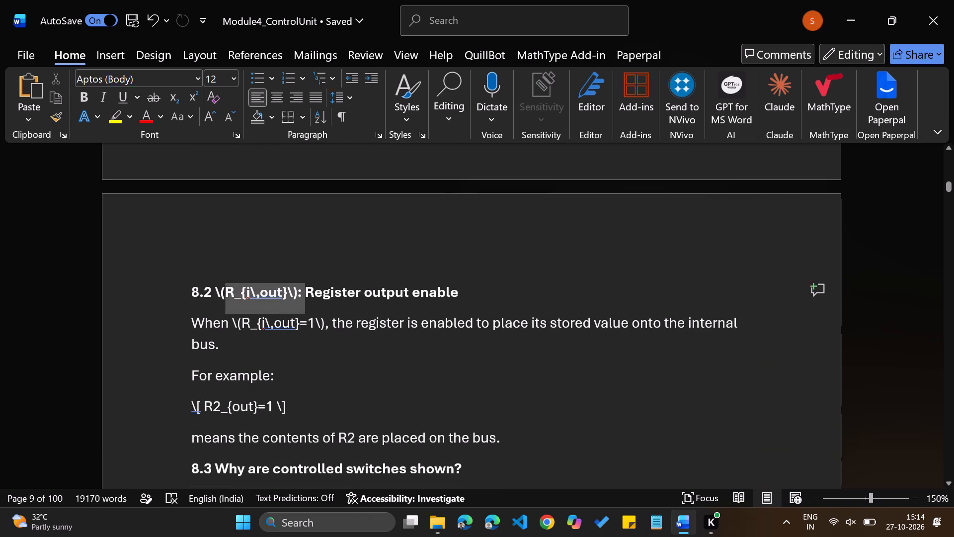
{"action": "left_click_drag", "start_coordinate": [230, 289], "coordinate": [216, 287]}
{"action": "left_click_drag", "start_coordinate": [216, 287], "coordinate": [214, 287]}
{"action": "key", "text": "alt+plus"}
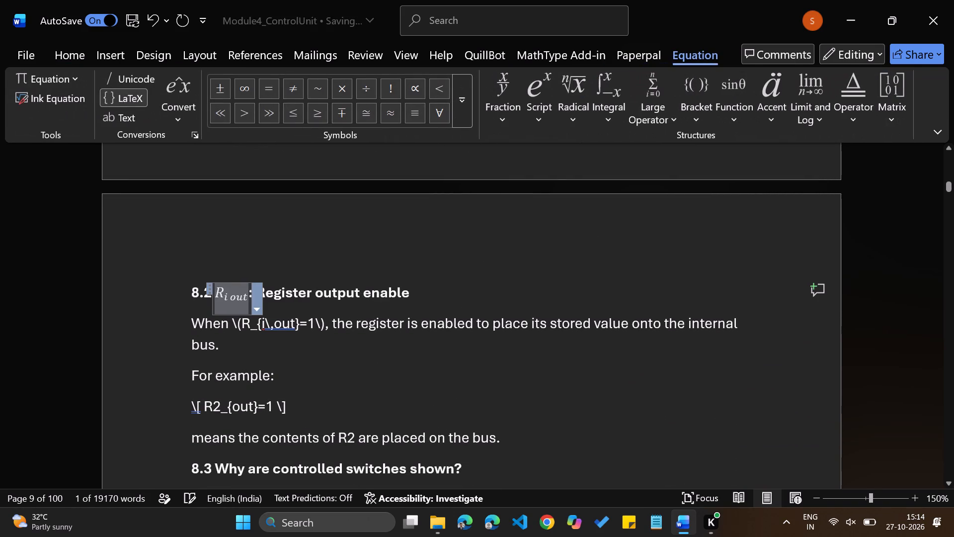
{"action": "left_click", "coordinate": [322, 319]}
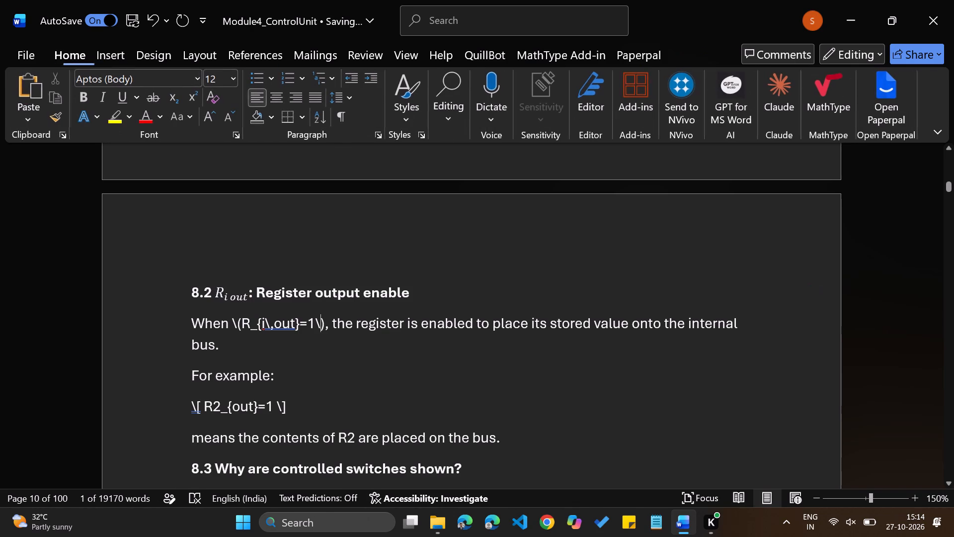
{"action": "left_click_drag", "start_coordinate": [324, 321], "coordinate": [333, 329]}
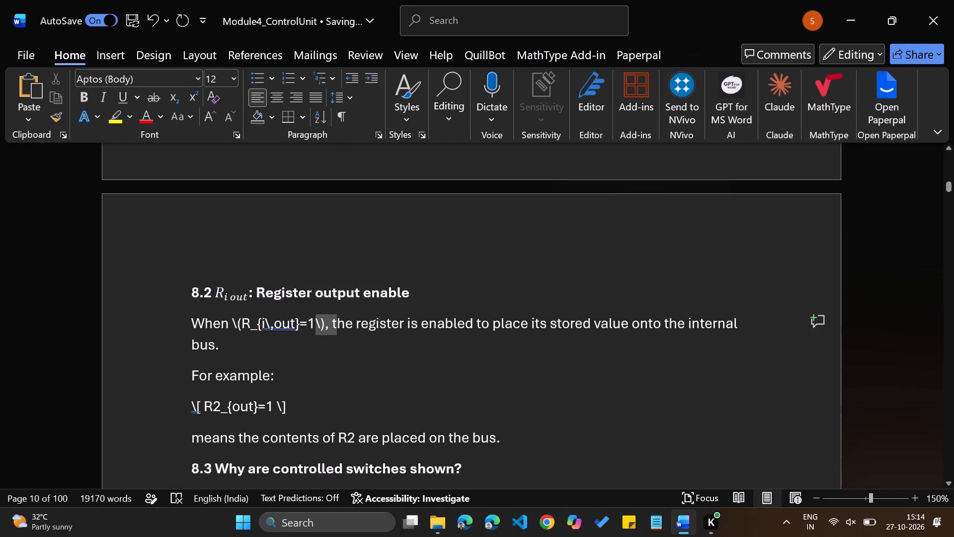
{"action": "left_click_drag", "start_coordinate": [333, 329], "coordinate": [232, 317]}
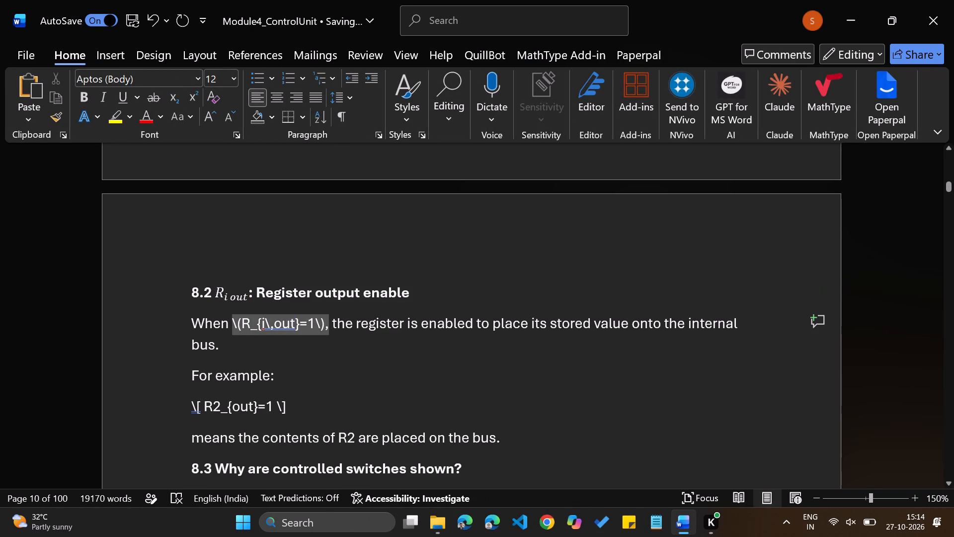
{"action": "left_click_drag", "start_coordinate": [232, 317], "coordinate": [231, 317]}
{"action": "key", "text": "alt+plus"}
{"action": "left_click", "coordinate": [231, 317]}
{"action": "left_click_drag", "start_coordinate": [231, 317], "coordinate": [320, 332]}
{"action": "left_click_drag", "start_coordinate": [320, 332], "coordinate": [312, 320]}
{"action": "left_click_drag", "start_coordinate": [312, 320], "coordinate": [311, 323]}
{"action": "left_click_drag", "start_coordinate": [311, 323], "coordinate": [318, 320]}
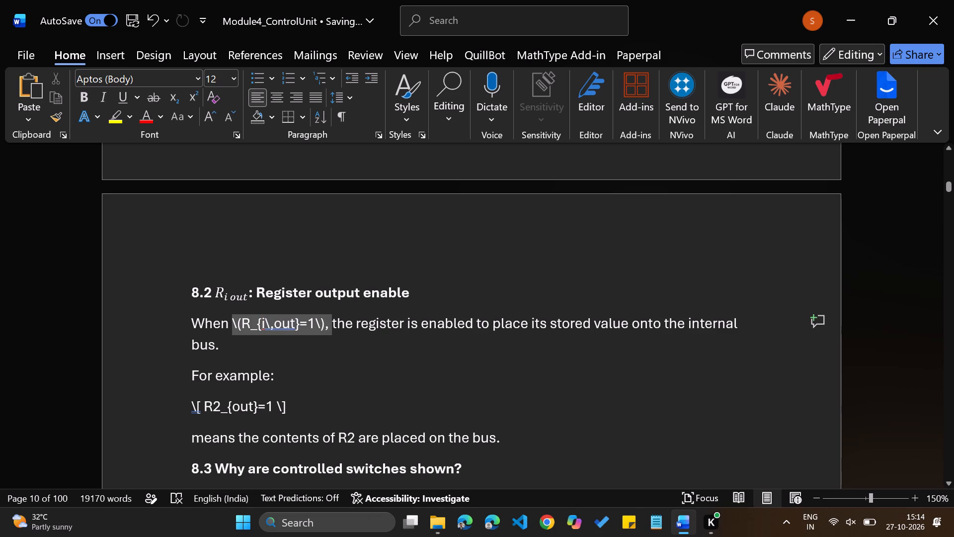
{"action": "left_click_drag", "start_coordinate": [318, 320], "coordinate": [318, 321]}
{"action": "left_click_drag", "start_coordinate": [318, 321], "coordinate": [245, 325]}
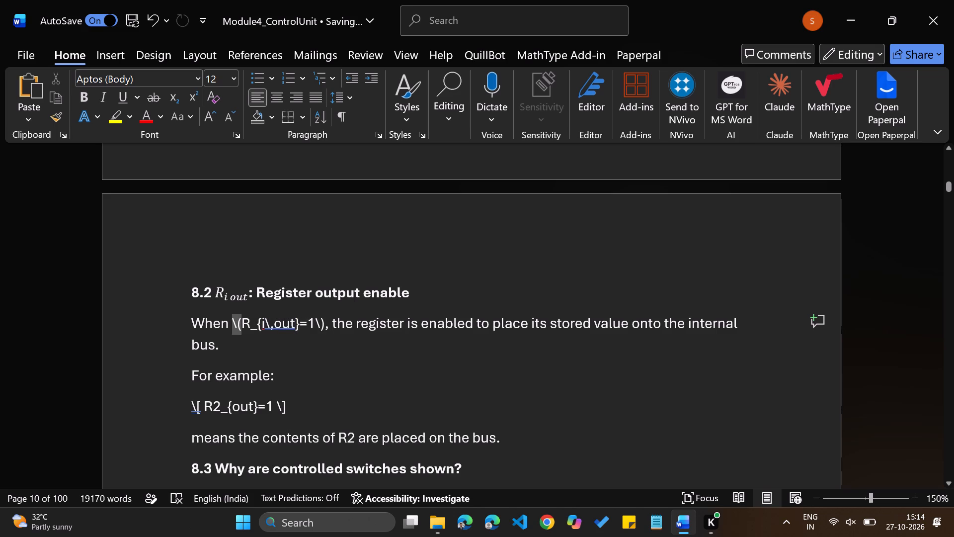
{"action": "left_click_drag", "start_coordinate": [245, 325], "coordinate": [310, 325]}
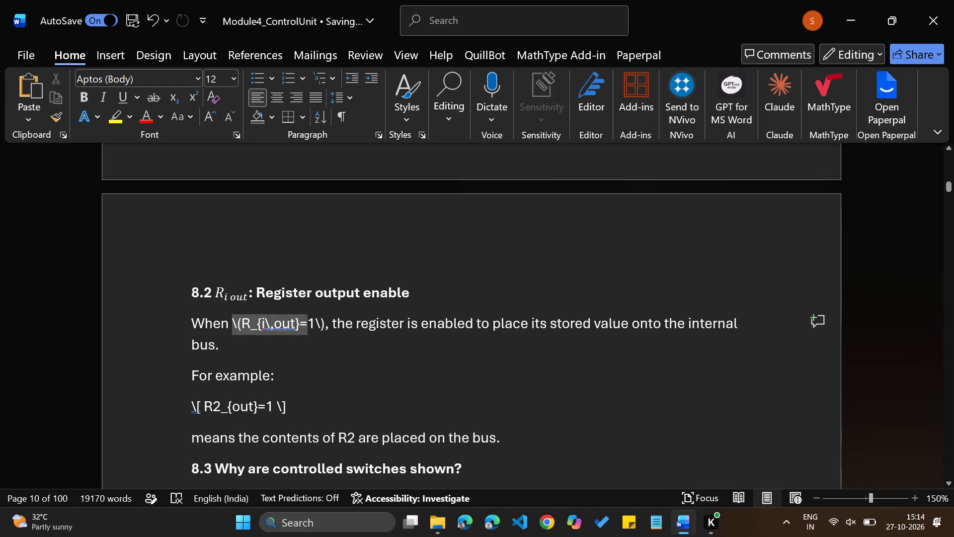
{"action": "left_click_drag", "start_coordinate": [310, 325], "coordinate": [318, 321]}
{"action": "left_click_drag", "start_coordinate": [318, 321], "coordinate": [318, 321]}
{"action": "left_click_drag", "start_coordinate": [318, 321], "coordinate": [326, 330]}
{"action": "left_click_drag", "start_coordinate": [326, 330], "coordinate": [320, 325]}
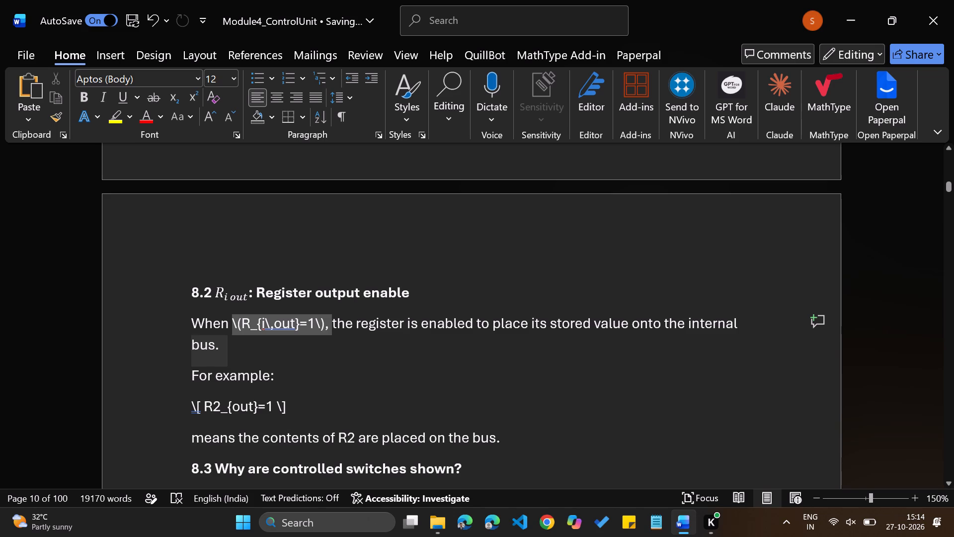
Insert a space between the R_{i\,out}=1 LaTeX expression and its comma in the sentence beneath heading 8.2.
{"action": "left_click_drag", "start_coordinate": [320, 325], "coordinate": [316, 323]}
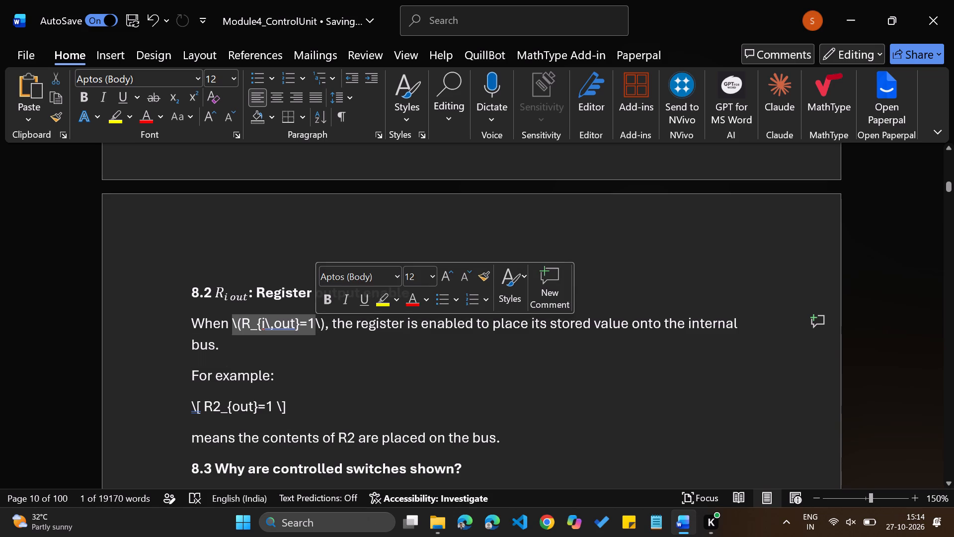
{"action": "key", "text": "Right"}
{"action": "key", "text": "Right"}
{"action": "key", "text": "Right"}
{"action": "key", "text": "Right"}
{"action": "key", "text": "Left"}
{"action": "key", "text": "space"}
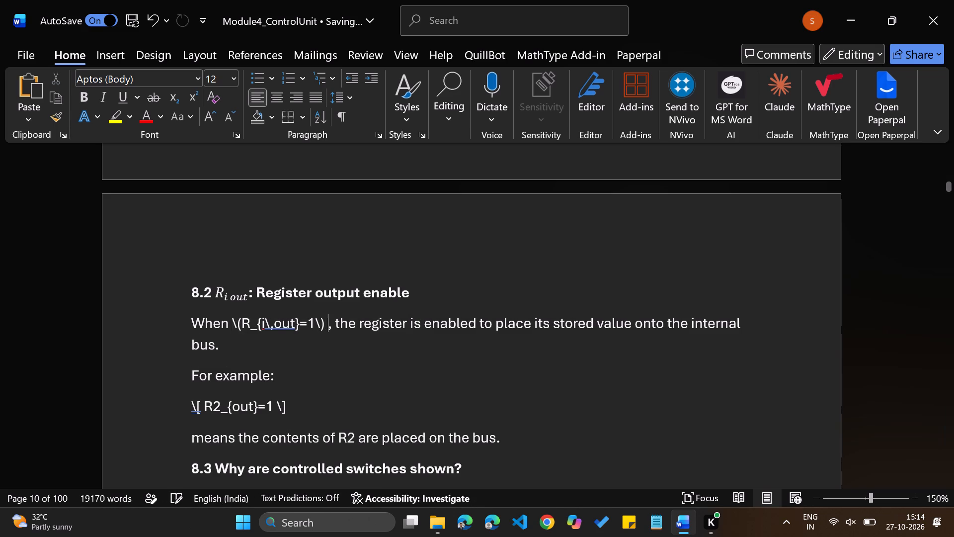
Convert R_{i\,out}=1 in the sentence beneath heading 8.2, with its delimiters but without the comma, into a formatted inline equation.
{"action": "key", "text": "Left"}
{"action": "key", "text": "shift+Left"}
{"action": "key", "text": "shift+Left"}
{"action": "key", "text": "shift+Left"}
{"action": "key", "text": "shift+Left"}
{"action": "key", "text": "shift+Left"}
{"action": "key", "text": "shift+Left"}
{"action": "key", "text": "shift+Left"}
{"action": "key", "text": "shift+Left"}
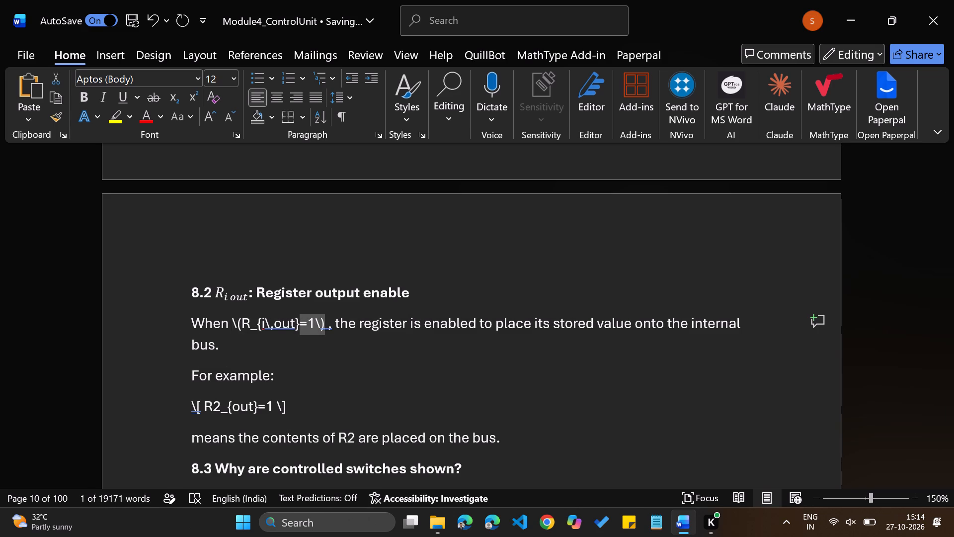
{"action": "key", "text": "shift+Left"}
{"action": "key", "text": "shift+Left"}
{"action": "key", "text": "shift+Left"}
{"action": "key", "text": "shift+Left"}
{"action": "key", "text": "shift+Left"}
{"action": "key", "text": "shift+Left"}
{"action": "key", "text": "shift+Left"}
{"action": "key", "text": "shift+Left"}
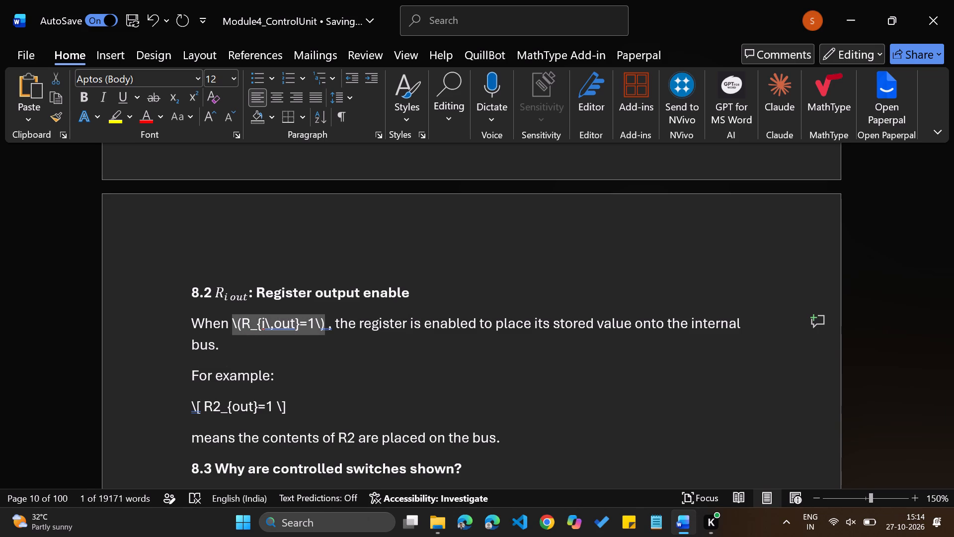
{"action": "key", "text": "alt+plus"}
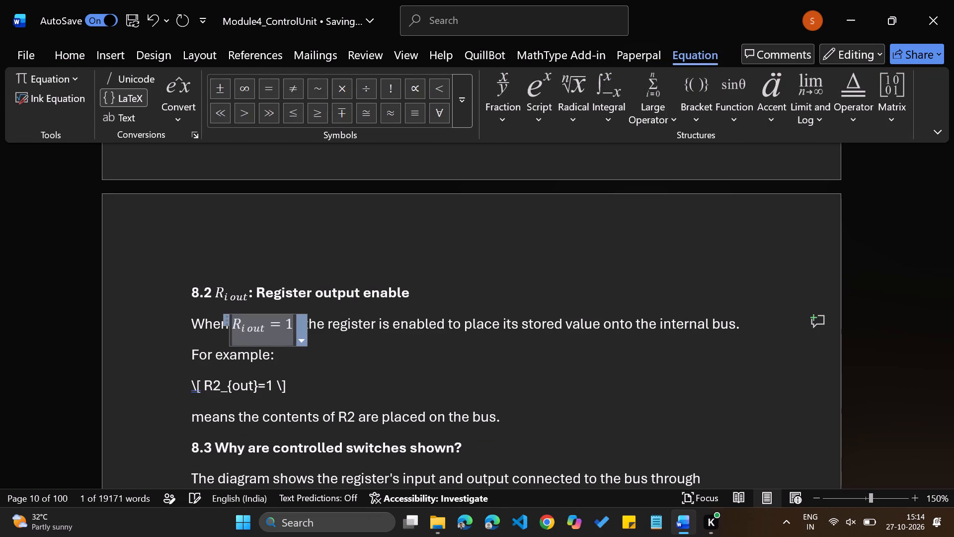
{"action": "left_click", "coordinate": [387, 358]}
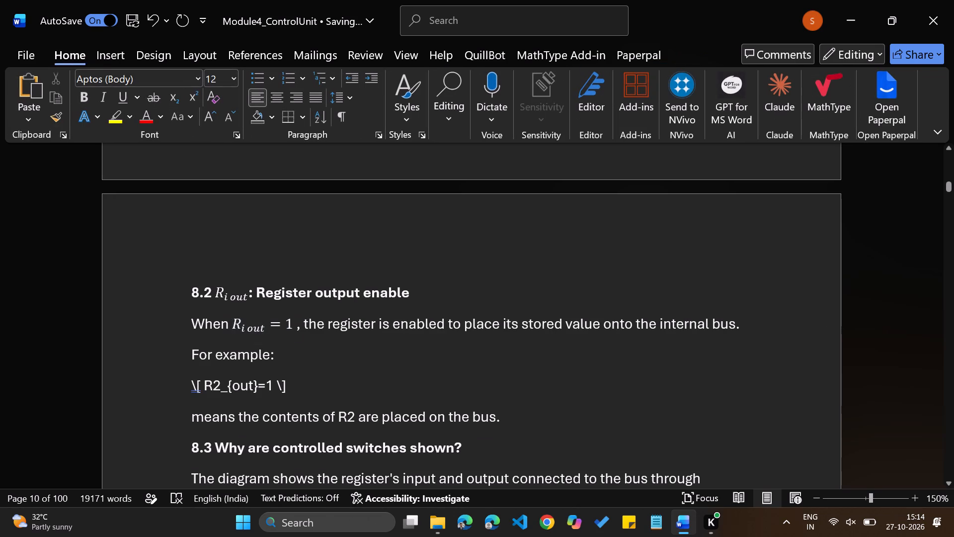
Convert the LaTeX example line R2_{out}=1 in section 8.2, including its delimiters, into a formatted display equation.
{"action": "left_click", "coordinate": [285, 386]}
{"action": "key", "text": "shift+Left"}
{"action": "key", "text": "shift+Left"}
{"action": "key", "text": "shift+Left"}
{"action": "key", "text": "shift+Left"}
{"action": "key", "text": "shift+Left"}
{"action": "key", "text": "shift+Left"}
{"action": "key", "text": "shift+Left"}
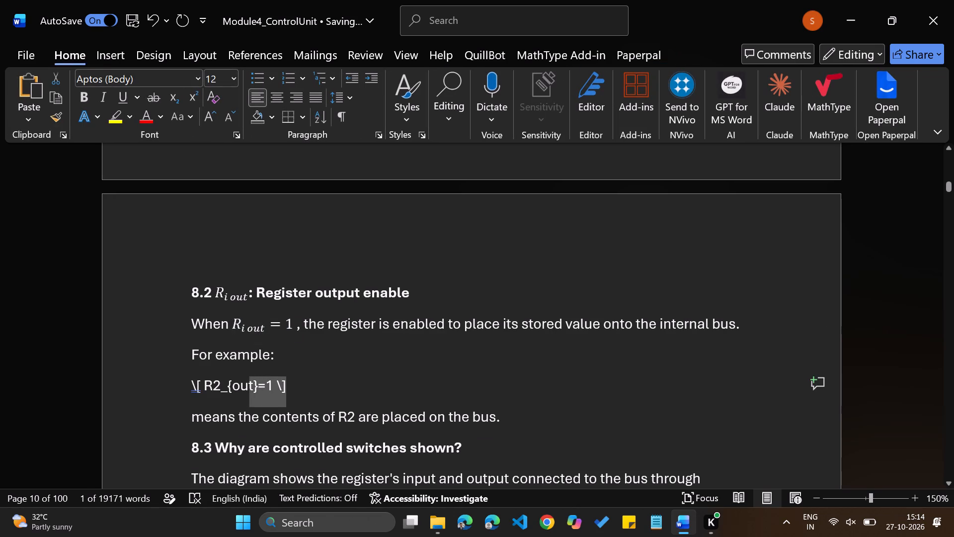
{"action": "key", "text": "shift+Left"}
{"action": "key", "text": "shift+Left"}
{"action": "key", "text": "shift+Left"}
{"action": "key", "text": "shift+Left"}
{"action": "key", "text": "shift+Left"}
{"action": "key", "text": "shift+Left"}
{"action": "key", "text": "shift+Left"}
{"action": "key", "text": "shift+Left"}
{"action": "key", "text": "shift+Left"}
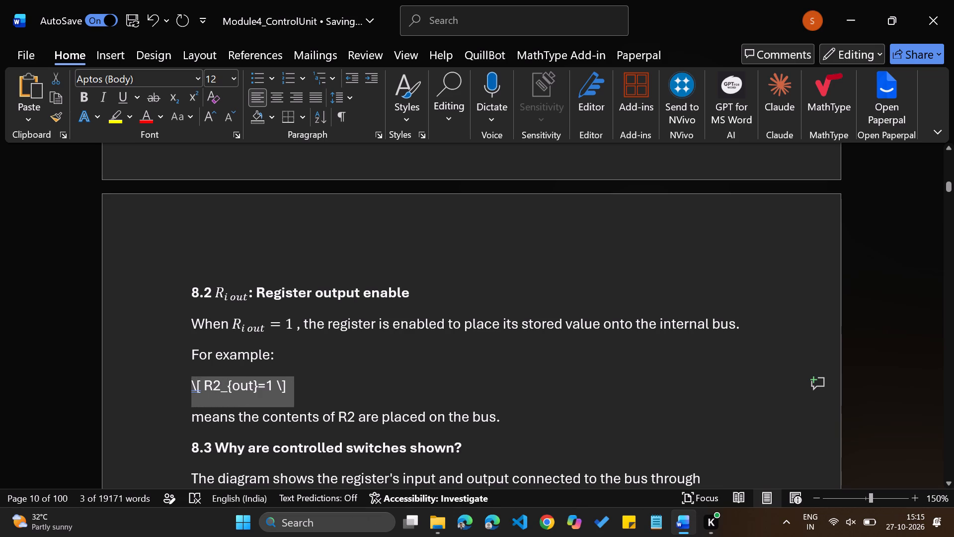
{"action": "key", "text": "alt+plus"}
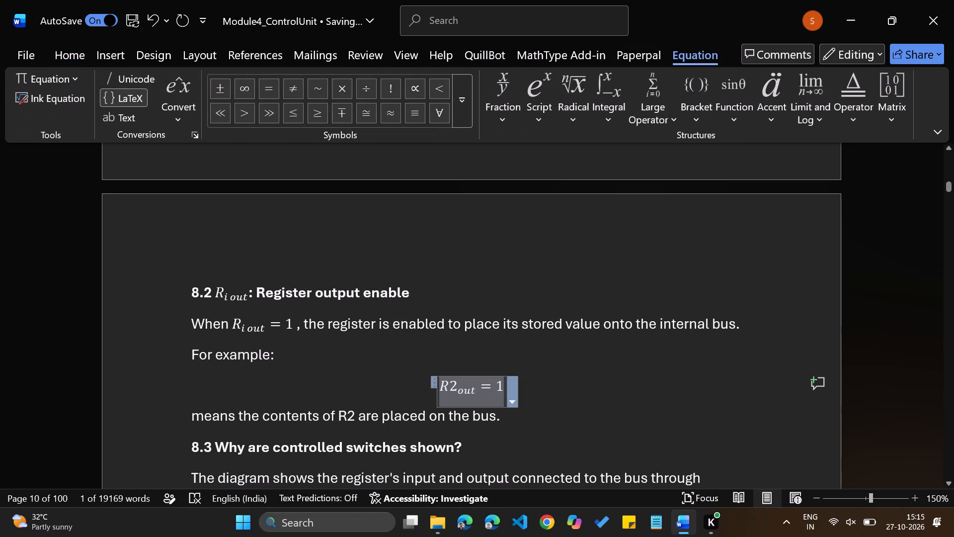
{"action": "left_click", "coordinate": [301, 412]}
Read the notes from section 8.2 through 8.4 up to the start of section 9, Register Transfer: MOVE R1, R2.
{"action": "scroll", "coordinate": [301, 412], "scroll_direction": "down", "scroll_amount": 1}
{"action": "scroll", "coordinate": [301, 412], "scroll_direction": "right", "scroll_amount": 1}
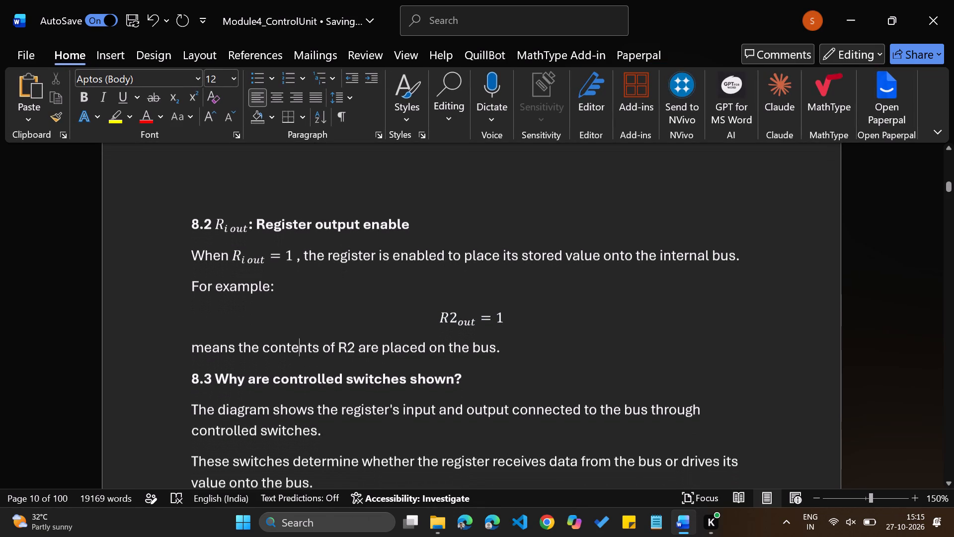
{"action": "scroll", "coordinate": [301, 412], "scroll_direction": "right", "scroll_amount": 1}
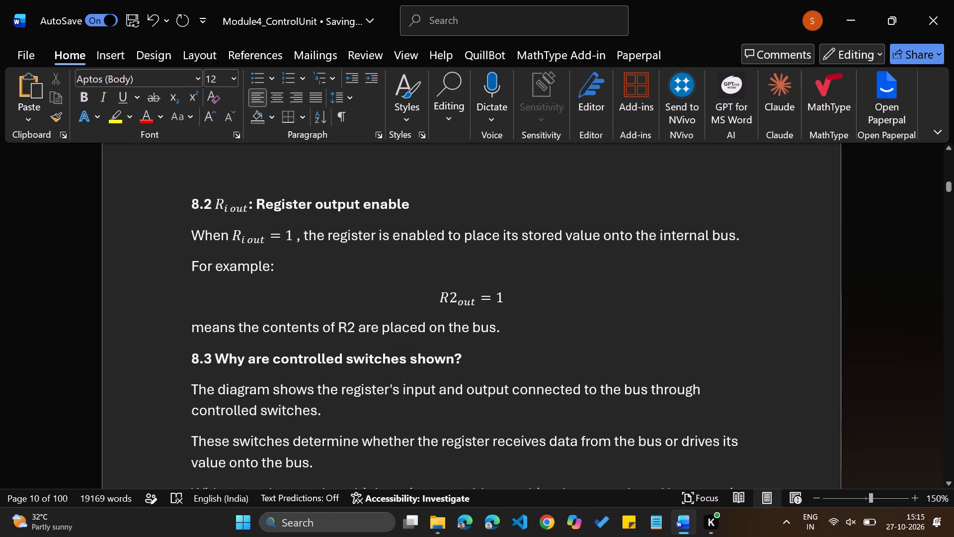
{"action": "scroll", "coordinate": [301, 412], "scroll_direction": "down", "scroll_amount": 1}
{"action": "scroll", "coordinate": [368, 385], "scroll_direction": "down", "scroll_amount": 1}
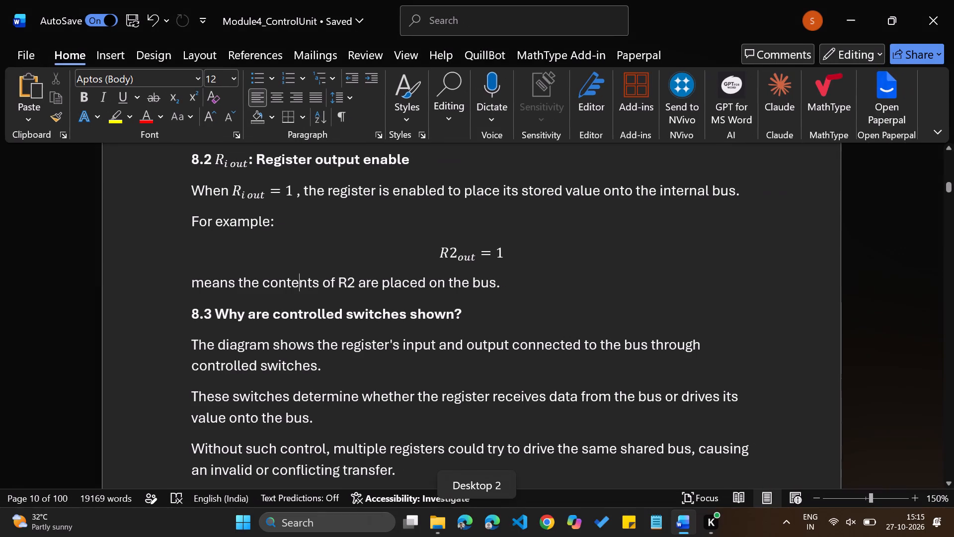
{"action": "scroll", "coordinate": [402, 373], "scroll_direction": "down", "scroll_amount": 1}
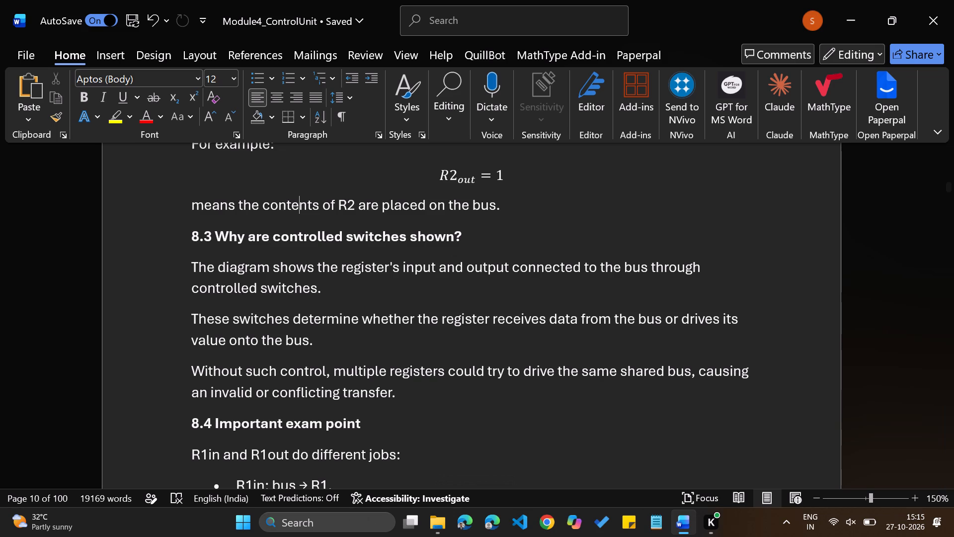
{"action": "scroll", "coordinate": [402, 373], "scroll_direction": "down", "scroll_amount": 1}
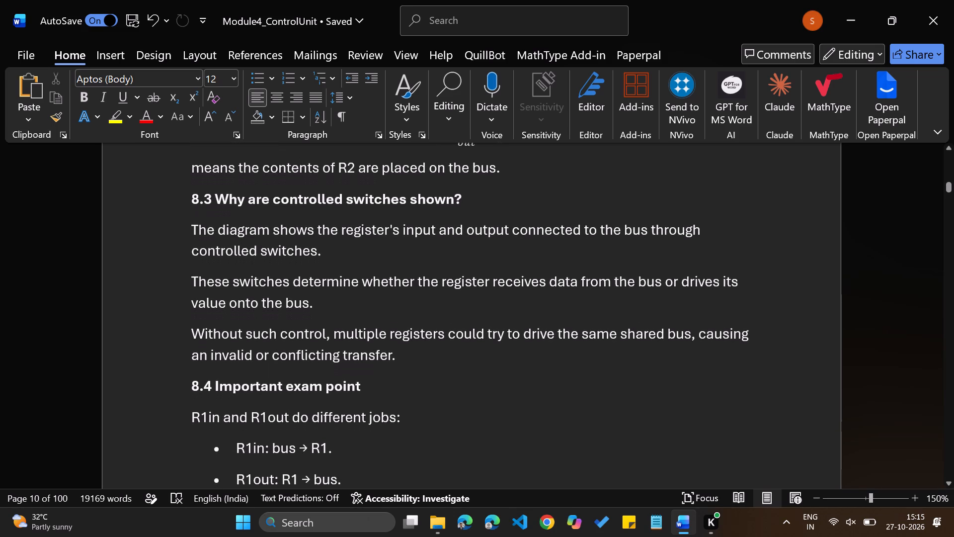
{"action": "scroll", "coordinate": [402, 373], "scroll_direction": "down", "scroll_amount": 1}
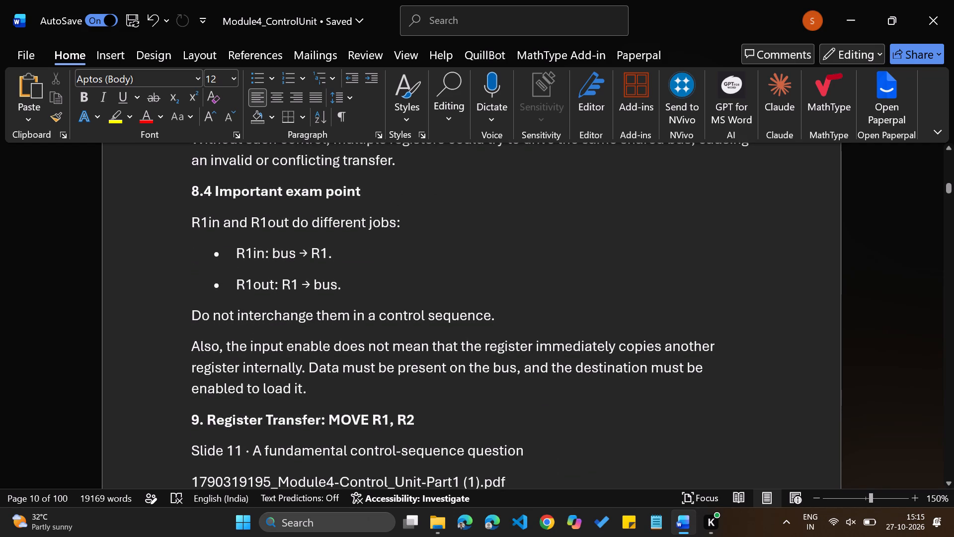
{"action": "scroll", "coordinate": [402, 373], "scroll_direction": "down", "scroll_amount": 1}
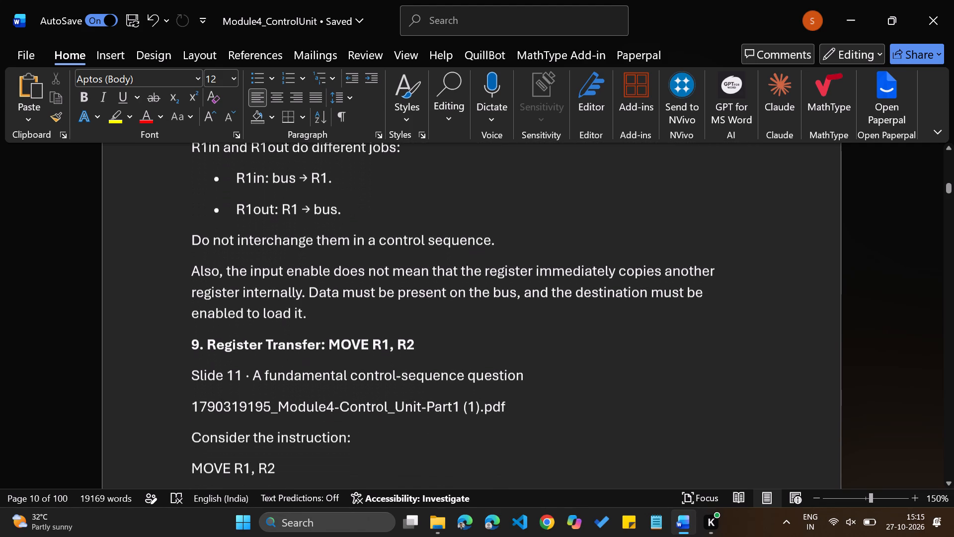
{"action": "scroll", "coordinate": [402, 373], "scroll_direction": "down", "scroll_amount": 1}
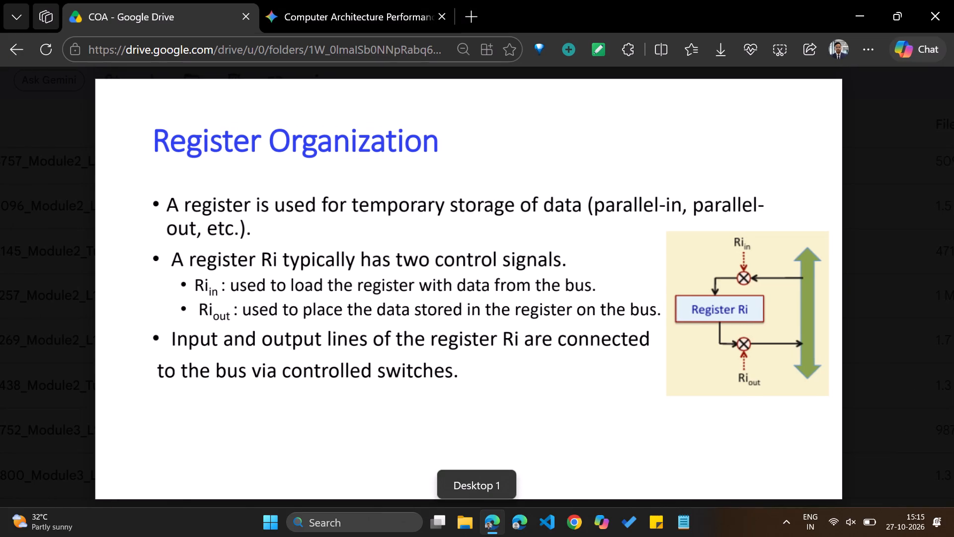
Switch to the lecture slides in Edge and study the Register Transfer slide on MOVE R1, R2, returning to the Word notes when done.
{"action": "scroll", "coordinate": [402, 373], "scroll_direction": "down", "scroll_amount": 7}
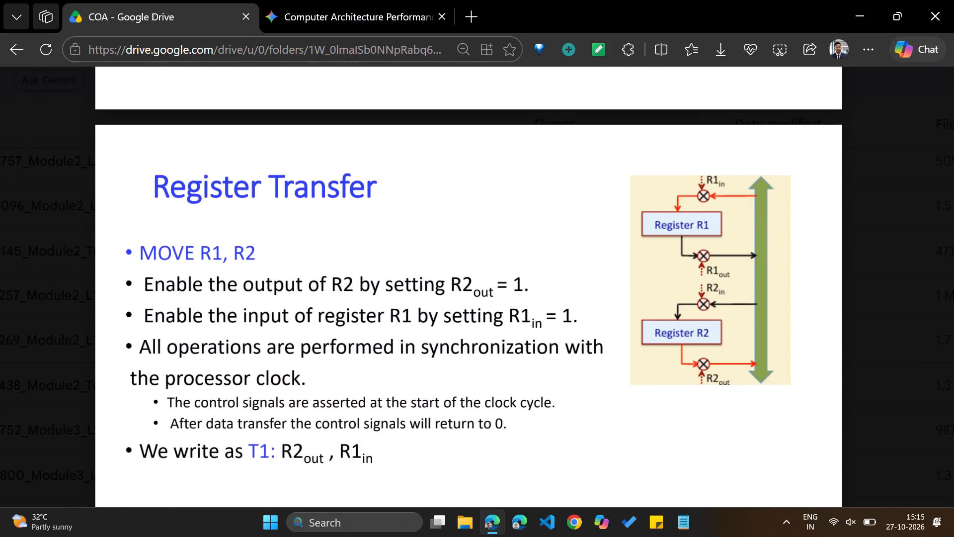
{"action": "scroll", "coordinate": [402, 373], "scroll_direction": "down", "scroll_amount": 1}
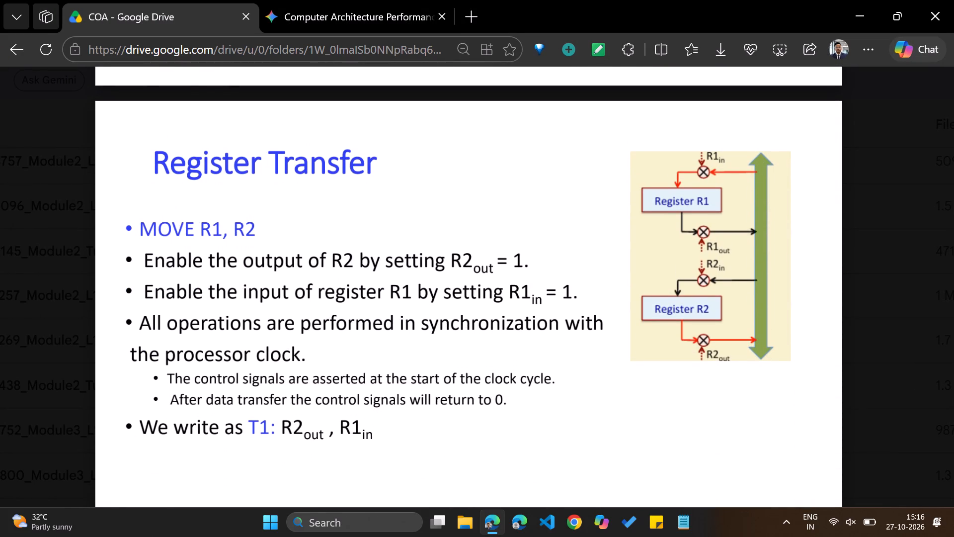
{"action": "scroll", "coordinate": [402, 373], "scroll_direction": "down", "scroll_amount": 1}
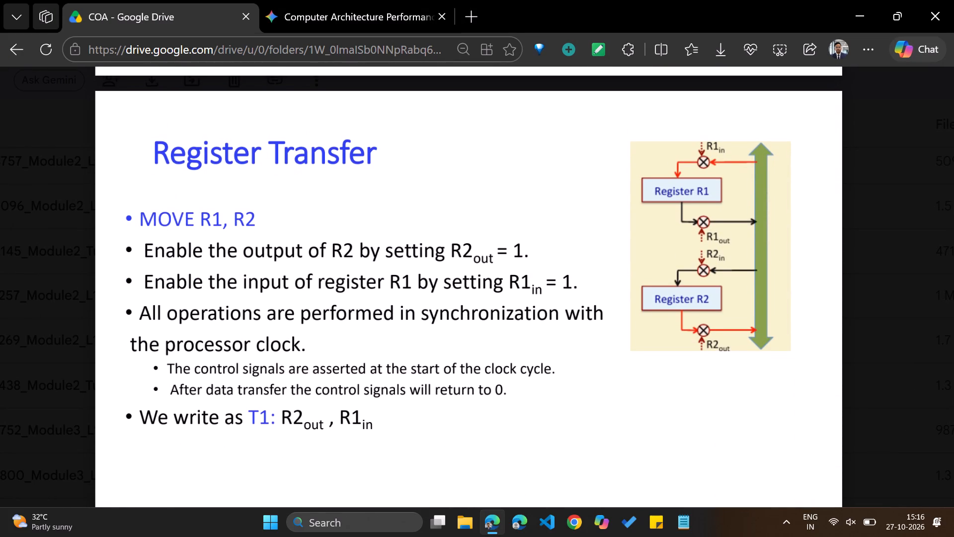
{"action": "scroll", "coordinate": [402, 373], "scroll_direction": "down", "scroll_amount": 1}
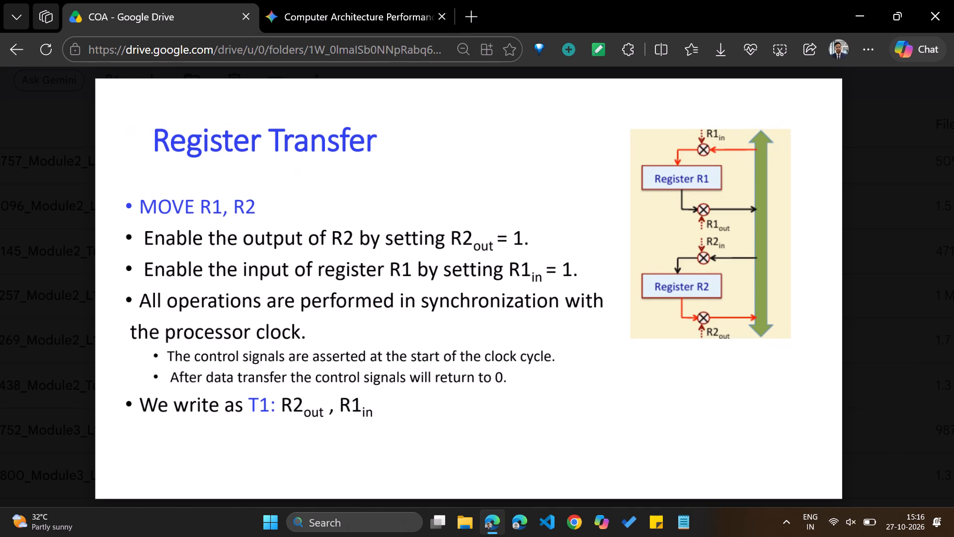
{"action": "scroll", "coordinate": [402, 373], "scroll_direction": "down", "scroll_amount": 1}
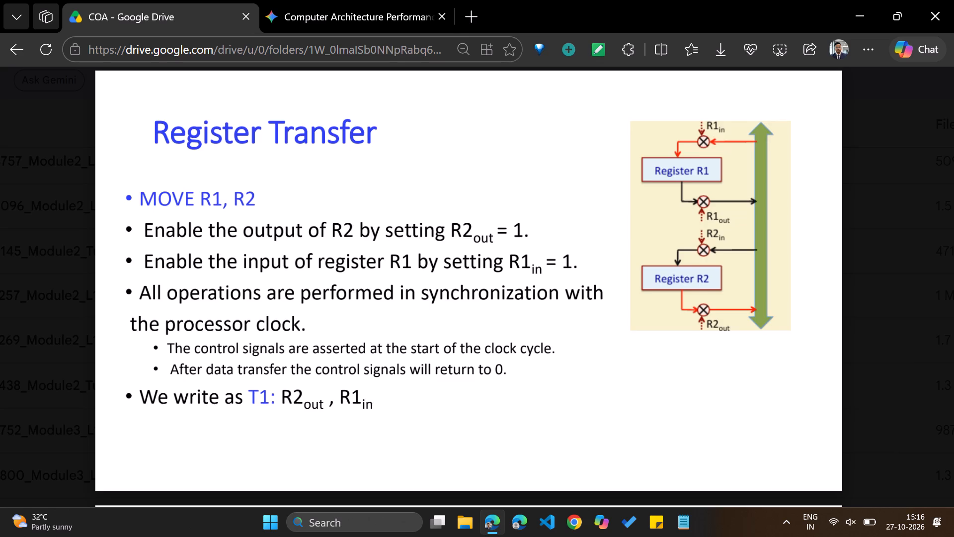
{"action": "scroll", "coordinate": [402, 373], "scroll_direction": "right", "scroll_amount": 1}
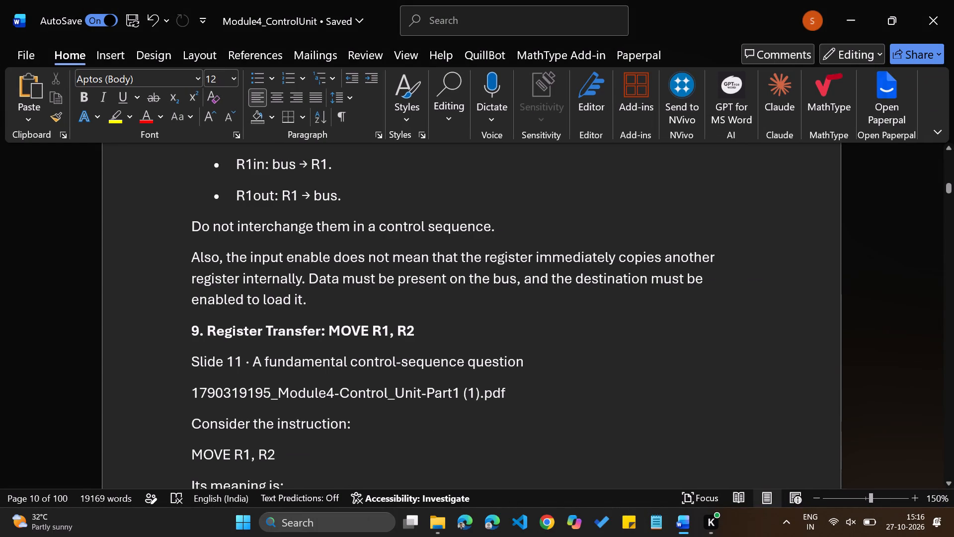
Delete the Slide 11 line and the PDF file name line beneath the heading "9. Register Transfer: MOVE R1, R2".
{"action": "left_click_drag", "start_coordinate": [517, 404], "coordinate": [203, 360]}
{"action": "key", "text": "BackSpace"}
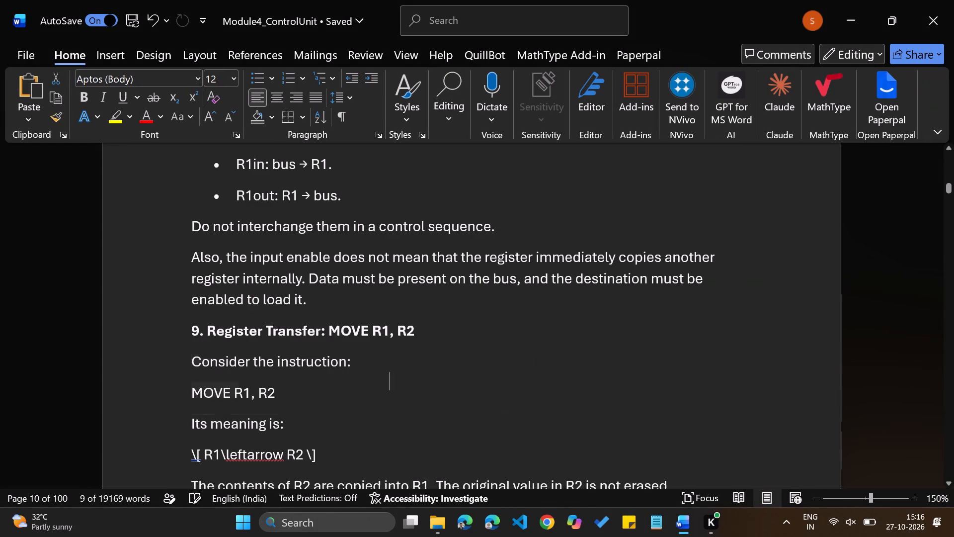
Convert the LaTeX line R1\leftarrow R2 under "Its meaning is:" in section 9, including its delimiters, into a formatted display equation.
{"action": "scroll", "coordinate": [203, 360], "scroll_direction": "down", "scroll_amount": 1}
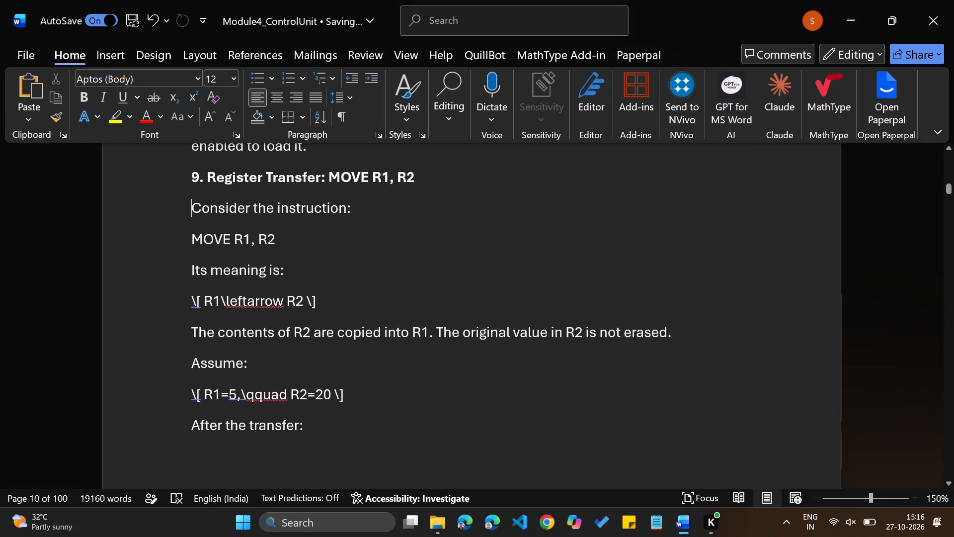
{"action": "left_click_drag", "start_coordinate": [318, 303], "coordinate": [198, 315]}
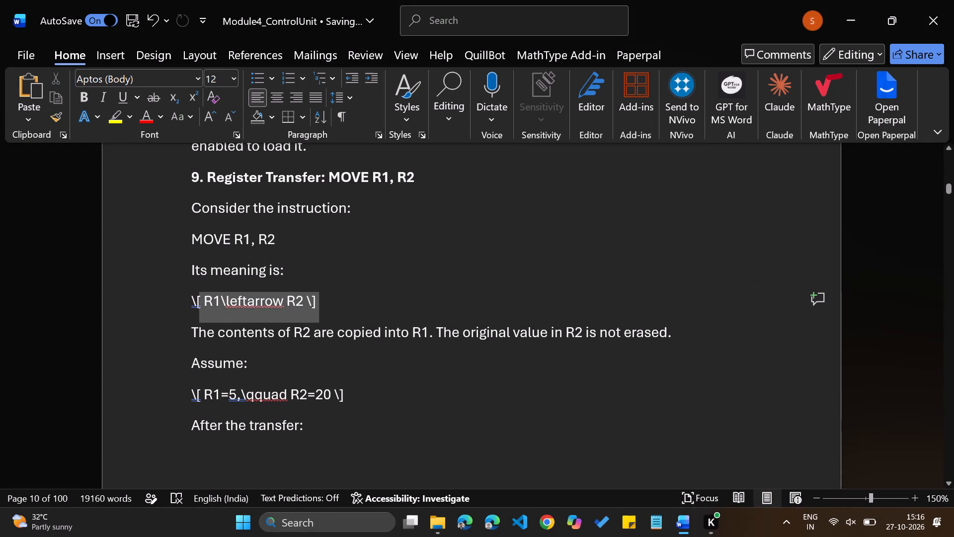
{"action": "left_click_drag", "start_coordinate": [198, 315], "coordinate": [195, 313]}
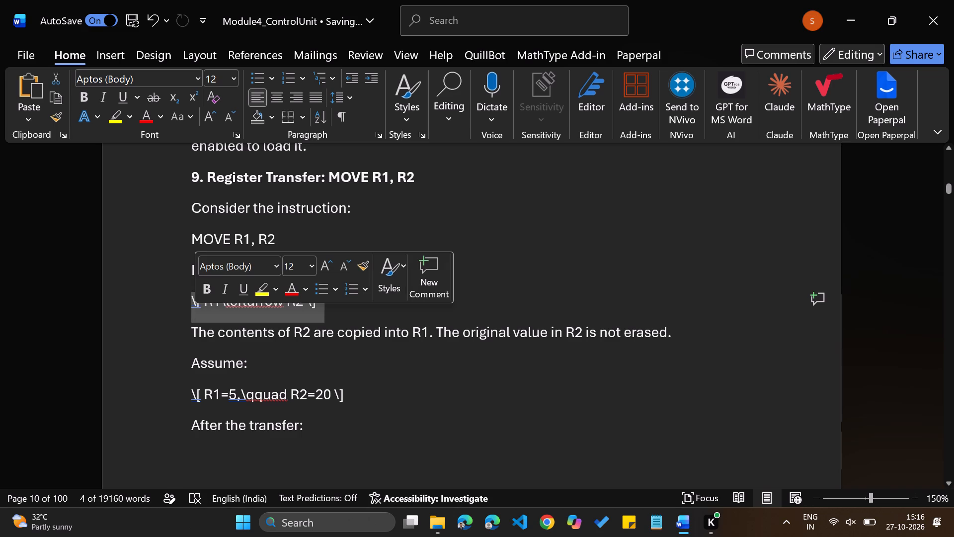
{"action": "key", "text": "ctrl+alt+plus"}
{"action": "key", "text": "ctrl+alt+plus"}
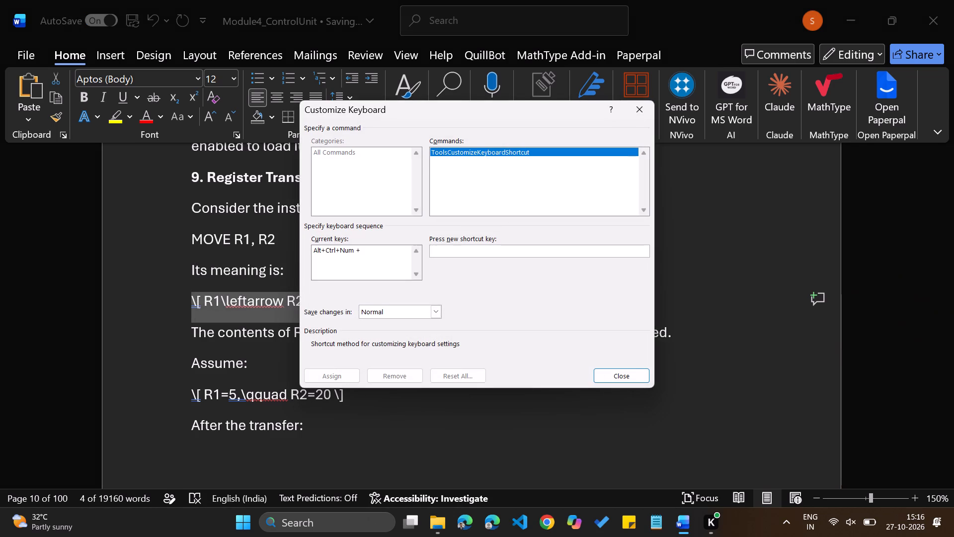
{"action": "key", "text": "Escape"}
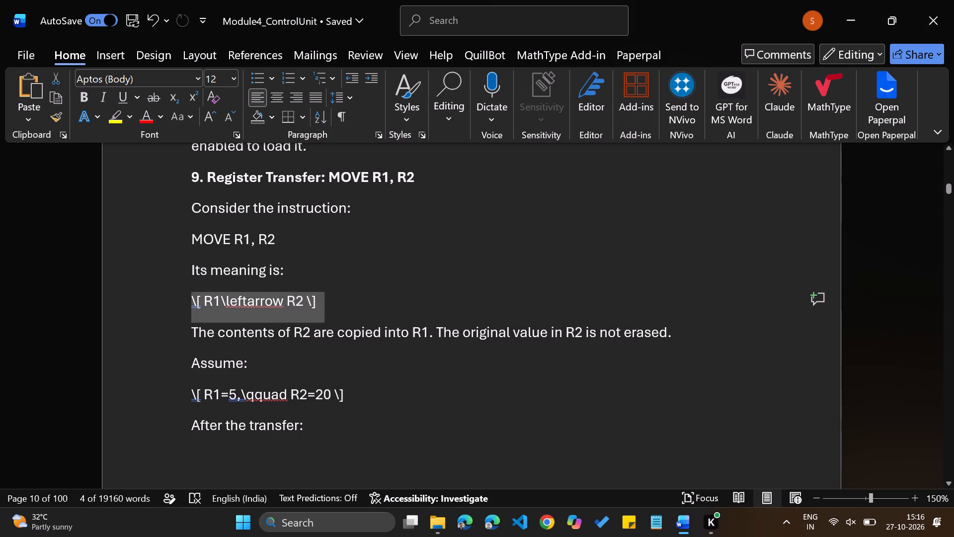
{"action": "key", "text": "alt+plus"}
Convert the LaTeX line R1=5,\qquad R2=20 under "Assume:", including its delimiters, into a formatted display equation.
{"action": "left_click", "coordinate": [345, 401]}
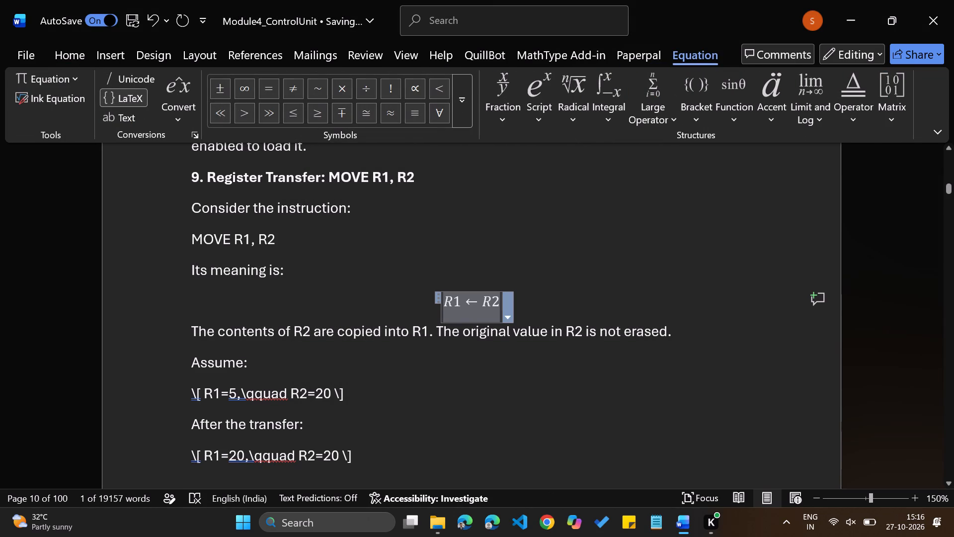
{"action": "left_click_drag", "start_coordinate": [345, 395], "coordinate": [192, 392]}
{"action": "key", "text": "alt+plus"}
Convert the LaTeX line R1=20,\qquad R2=20 under "After the transfer:", including its delimiters, into a formatted display equation.
{"action": "scroll", "coordinate": [192, 392], "scroll_direction": "down", "scroll_amount": 1}
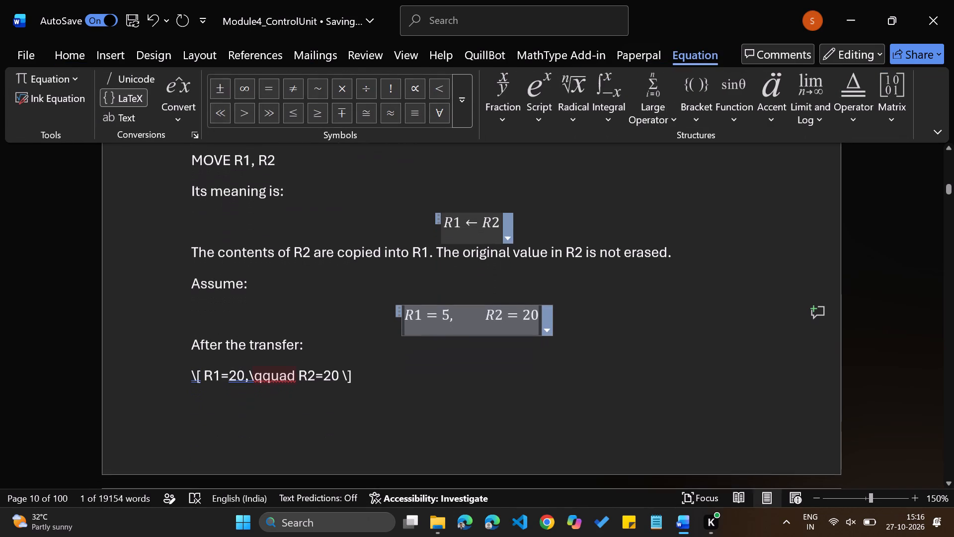
{"action": "left_click_drag", "start_coordinate": [357, 379], "coordinate": [190, 378]}
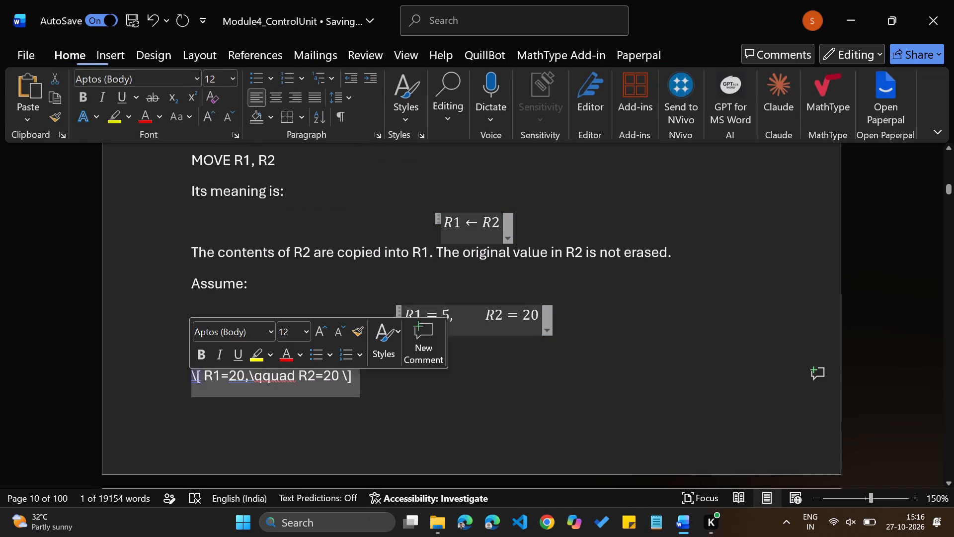
{"action": "key", "text": "alt+plus"}
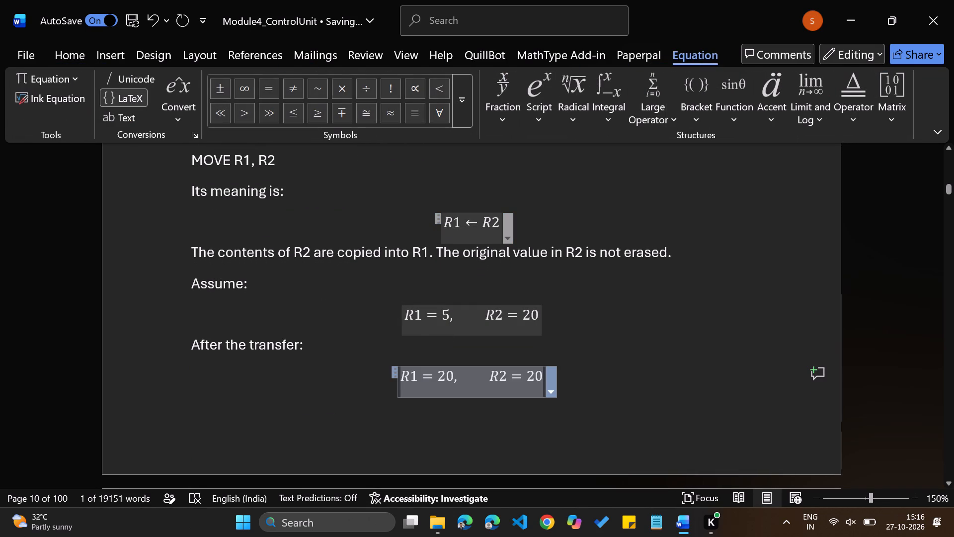
Convert the LaTeX line R2_{out}=1 under Step 1 of section 9.1, including its delimiters, into a formatted display equation.
{"action": "scroll", "coordinate": [569, 392], "scroll_direction": "down", "scroll_amount": 3}
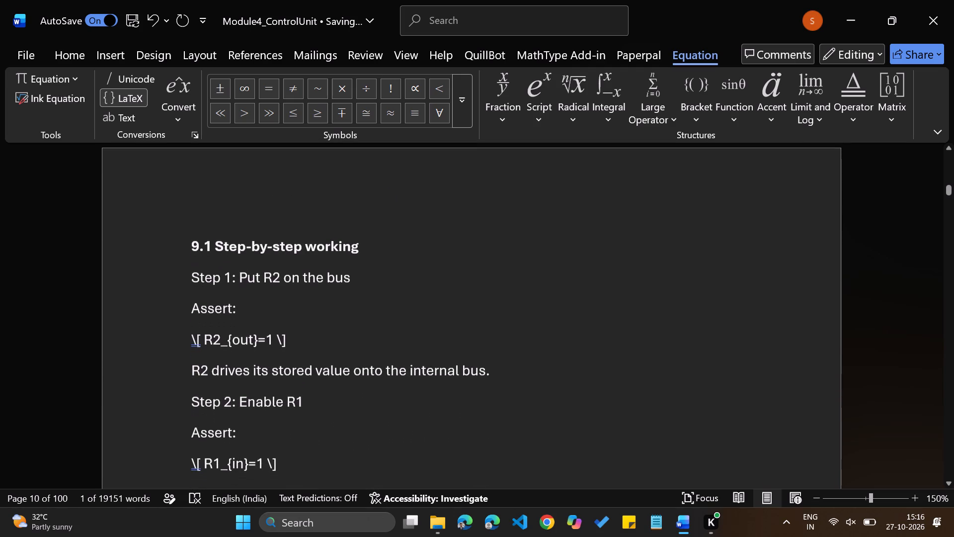
{"action": "left_click_drag", "start_coordinate": [318, 341], "coordinate": [190, 341]}
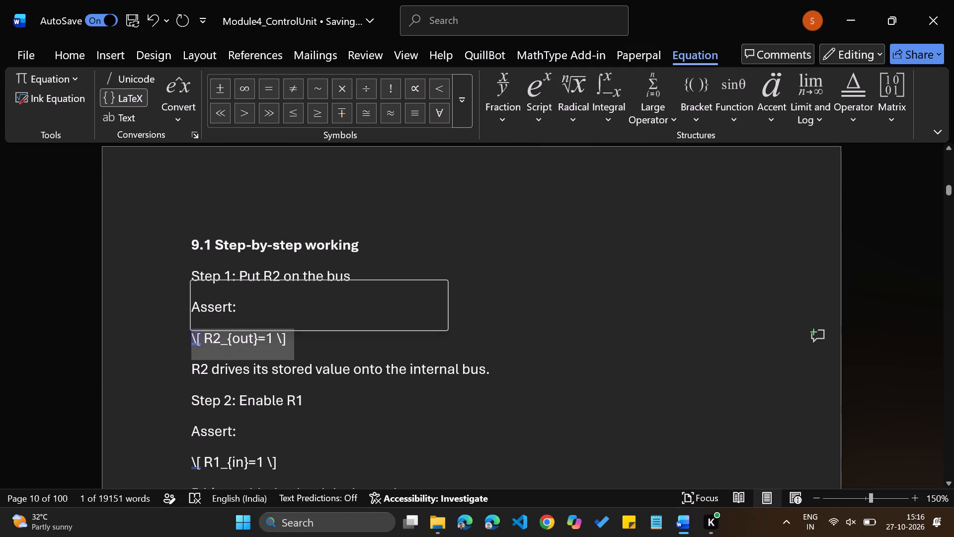
{"action": "key", "text": "alt+plus"}
Convert the LaTeX line R1_{in}=1 under Step 2 of section 9.1, including its delimiters, into a formatted display equation.
{"action": "scroll", "coordinate": [238, 442], "scroll_direction": "down", "scroll_amount": 1}
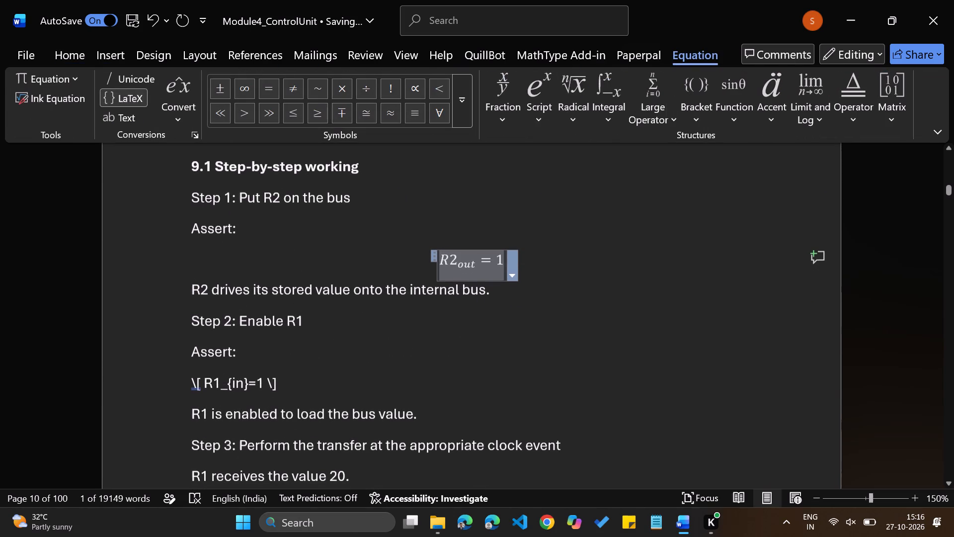
{"action": "left_click_drag", "start_coordinate": [286, 382], "coordinate": [184, 384]}
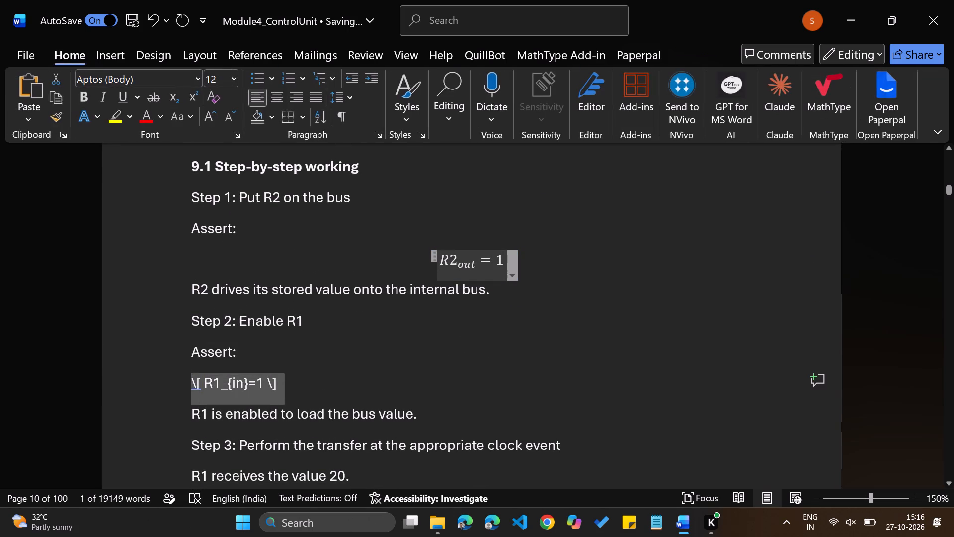
{"action": "key", "text": "alt+plus"}
Convert the boxed LaTeX control sequence T1:\ R2_{out},\ R1_{in} under Step 3 of section 9.1, including its delimiters, into a formatted display equation.
{"action": "scroll", "coordinate": [290, 435], "scroll_direction": "down", "scroll_amount": 2}
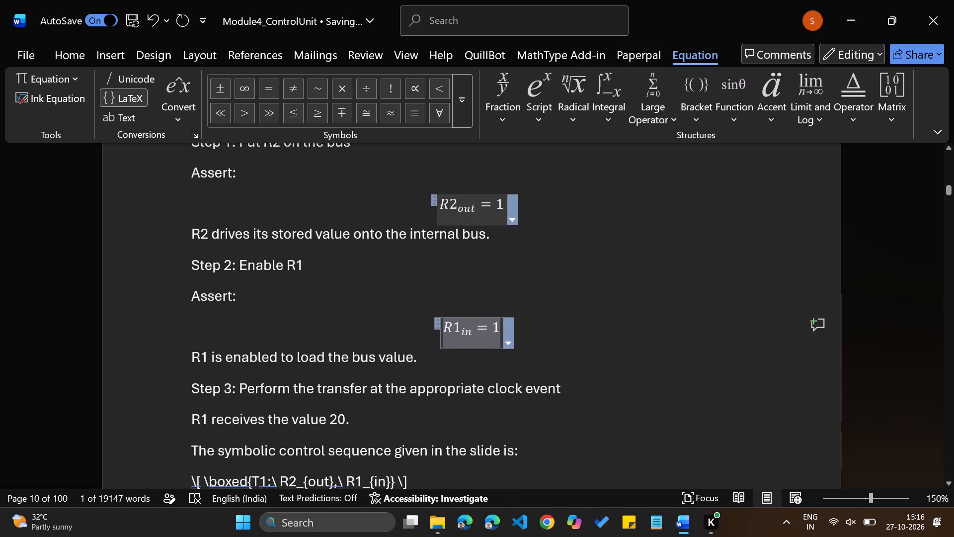
{"action": "scroll", "coordinate": [290, 435], "scroll_direction": "down", "scroll_amount": 2}
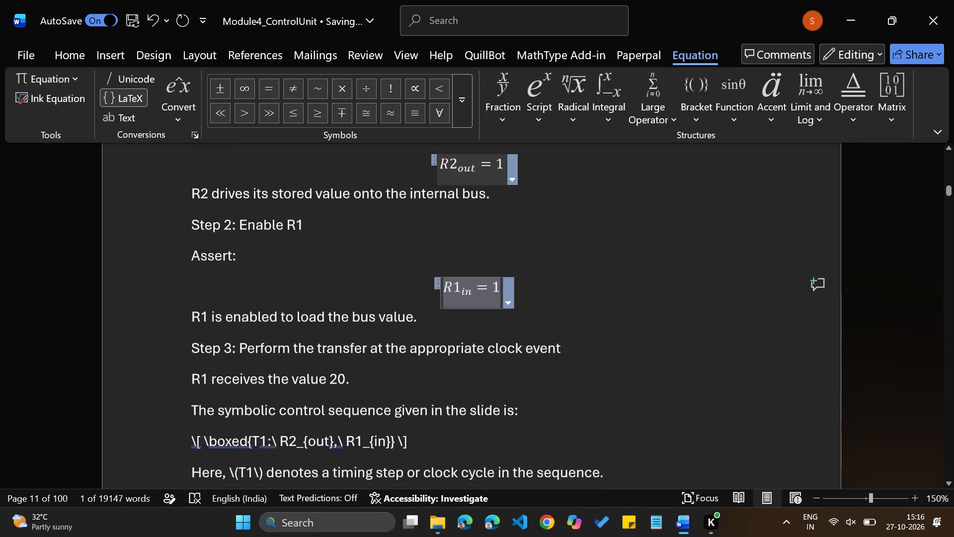
{"action": "scroll", "coordinate": [302, 422], "scroll_direction": "down", "scroll_amount": 1}
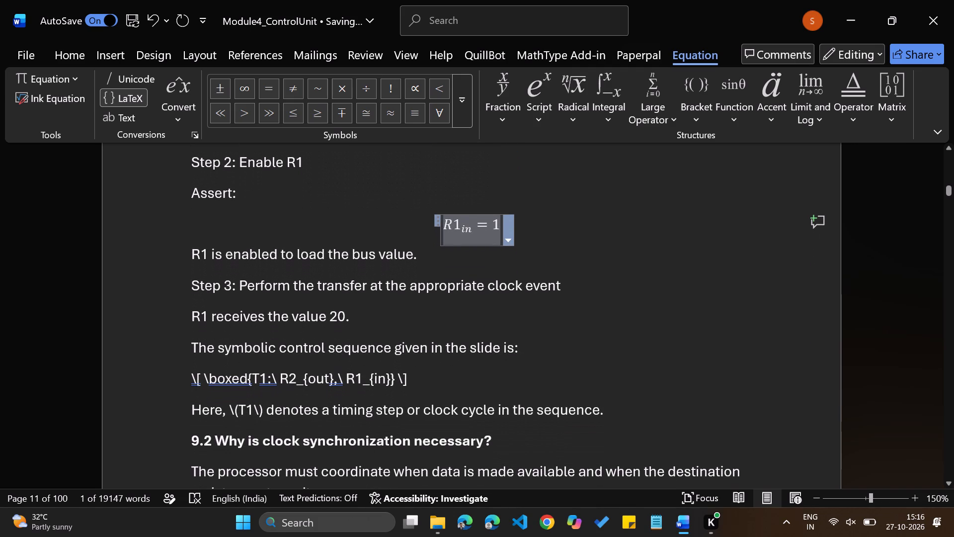
{"action": "left_click_drag", "start_coordinate": [423, 377], "coordinate": [279, 381]}
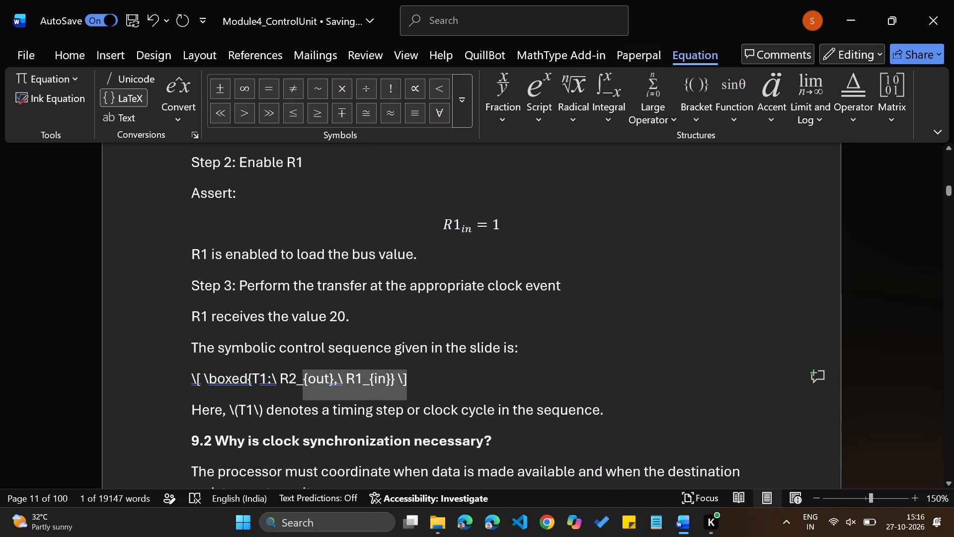
{"action": "left_click_drag", "start_coordinate": [279, 381], "coordinate": [193, 380]}
{"action": "left_click", "coordinate": [193, 380]}
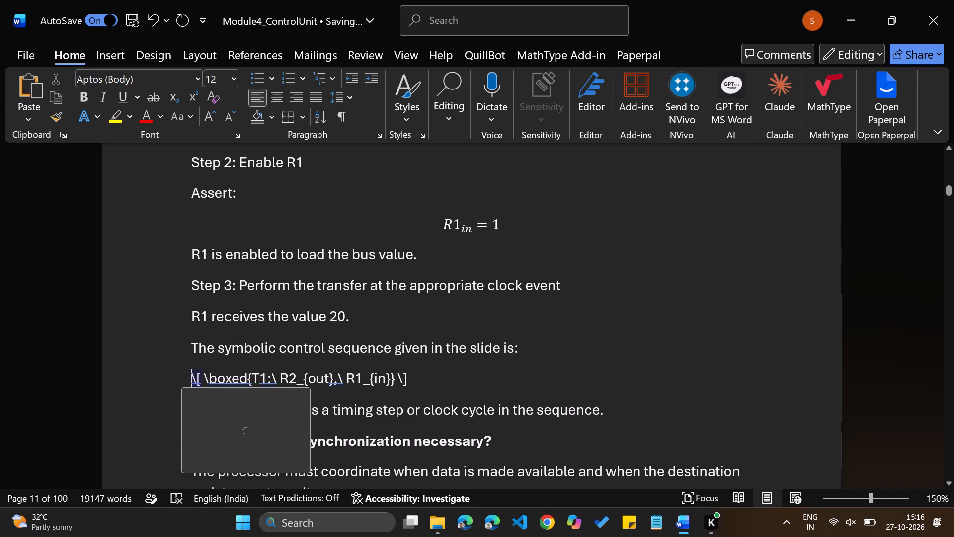
{"action": "left_click_drag", "start_coordinate": [192, 376], "coordinate": [420, 377]}
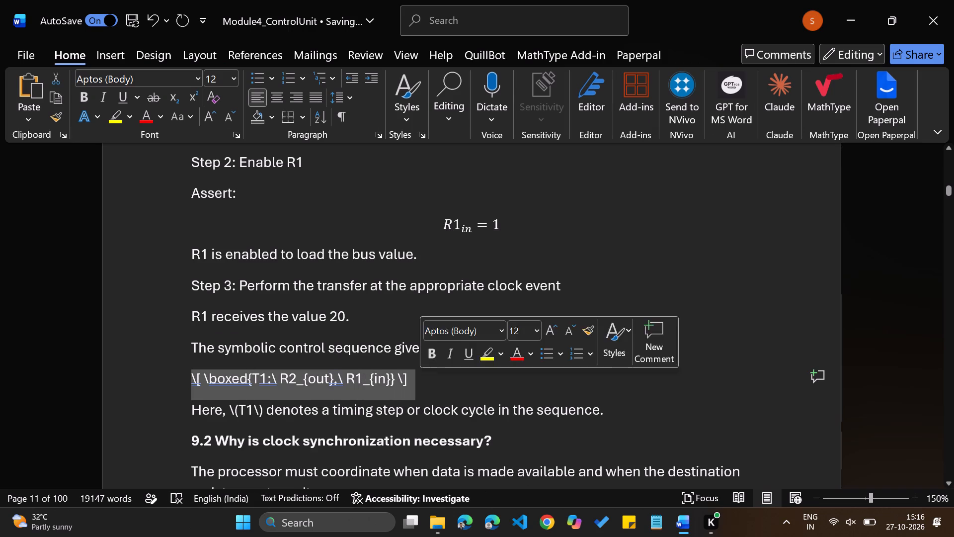
{"action": "key", "text": "alt+plus"}
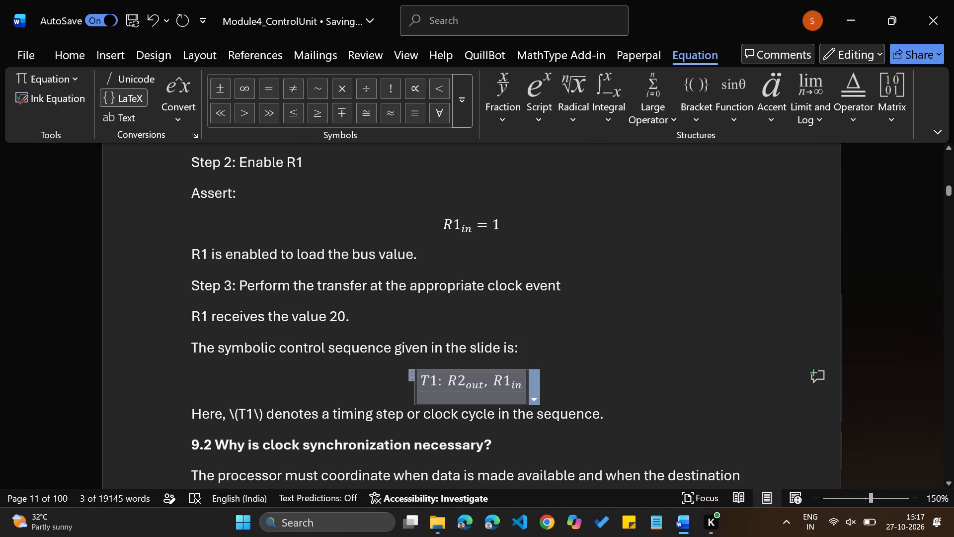
Convert the inline LaTeX \(T1\) in the sentence below the control sequence into a formatted inline equation, followed by a space.
{"action": "left_click", "coordinate": [393, 419]}
{"action": "scroll", "coordinate": [393, 419], "scroll_direction": "down", "scroll_amount": 1}
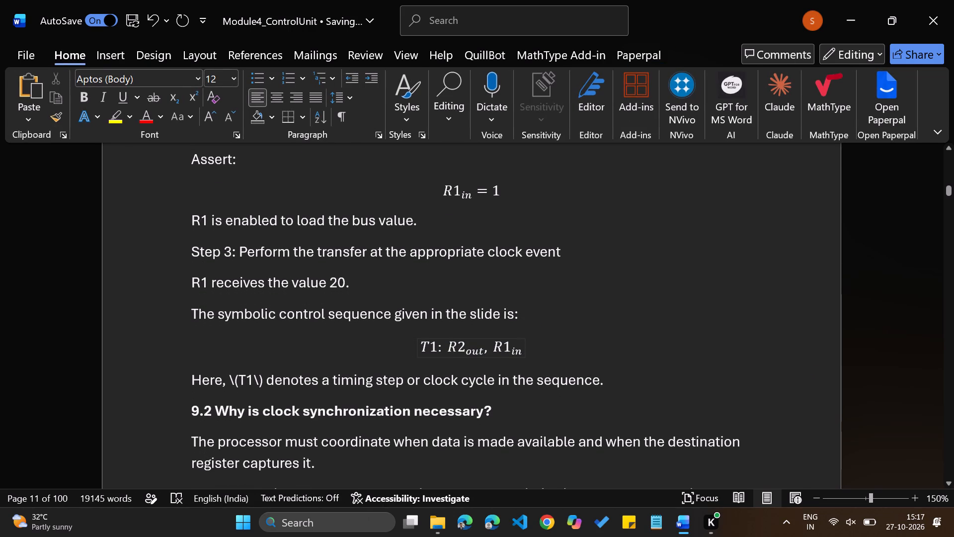
{"action": "left_click_drag", "start_coordinate": [262, 380], "coordinate": [234, 381]}
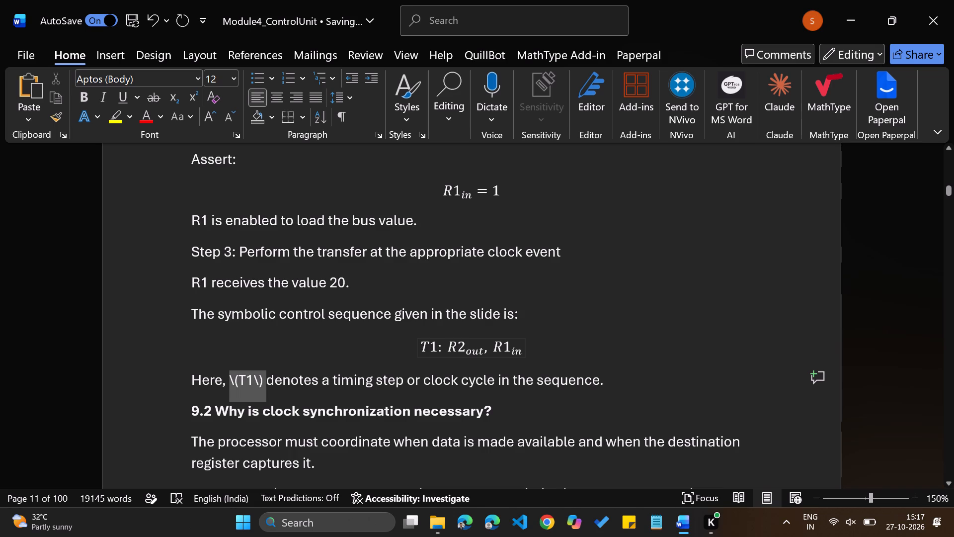
{"action": "left_click_drag", "start_coordinate": [234, 381], "coordinate": [234, 382]}
{"action": "key", "text": "alt+plus"}
{"action": "key", "text": "space"}
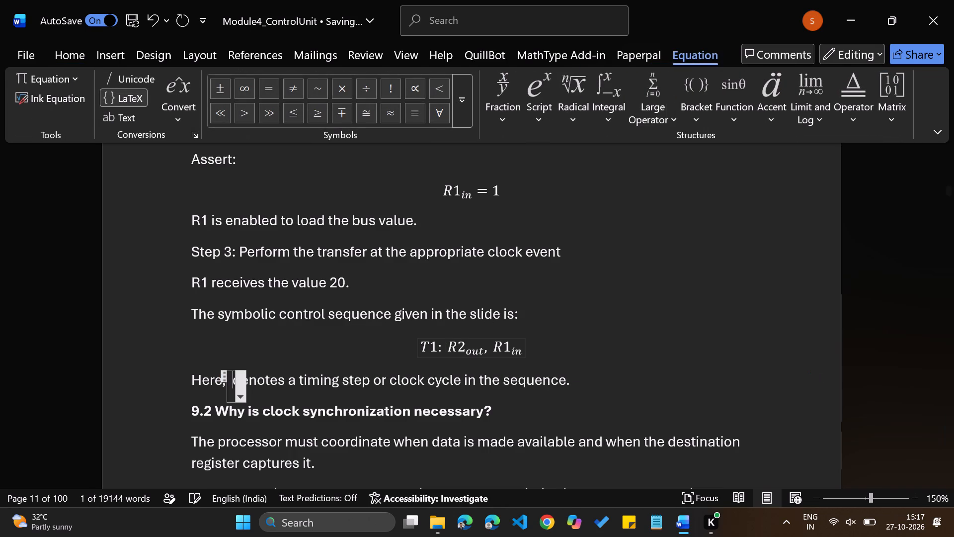
{"action": "left_click", "coordinate": [296, 406]}
{"action": "key", "text": "ctrl+z"}
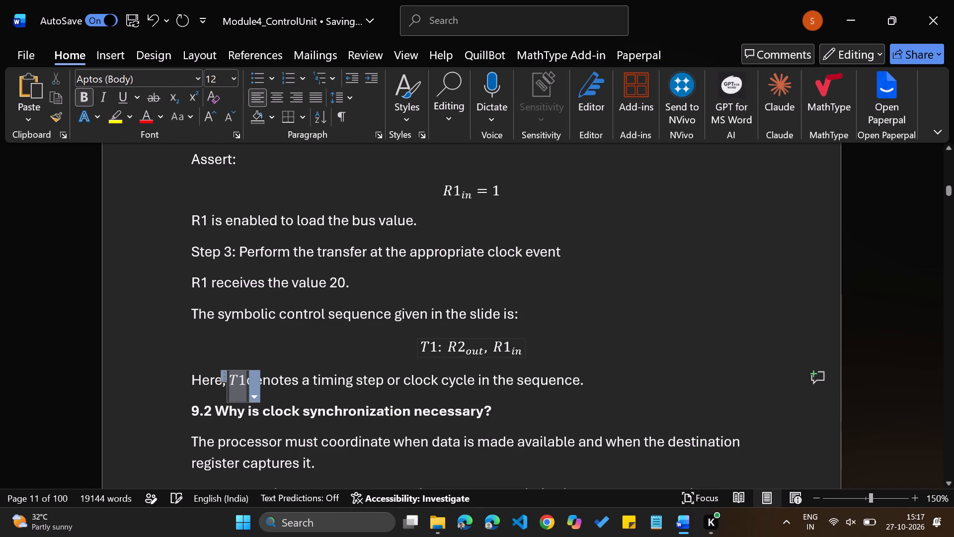
{"action": "key", "text": "Right"}
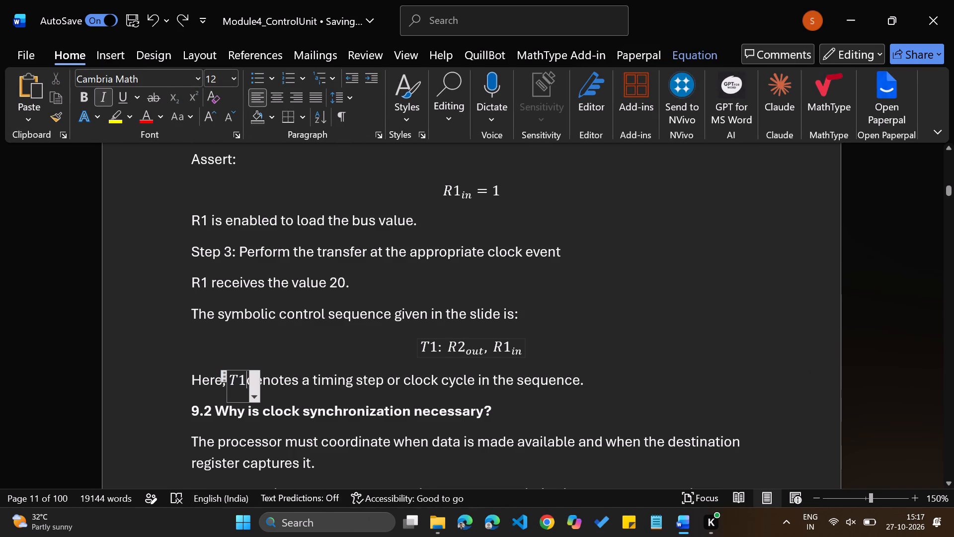
{"action": "key", "text": "space"}
{"action": "left_click", "coordinate": [358, 434]}
Read sections 9.2 and 9.3 on clock synchronization and on registers placing data on a single bus simultaneously.
{"action": "scroll", "coordinate": [358, 434], "scroll_direction": "down", "scroll_amount": 1}
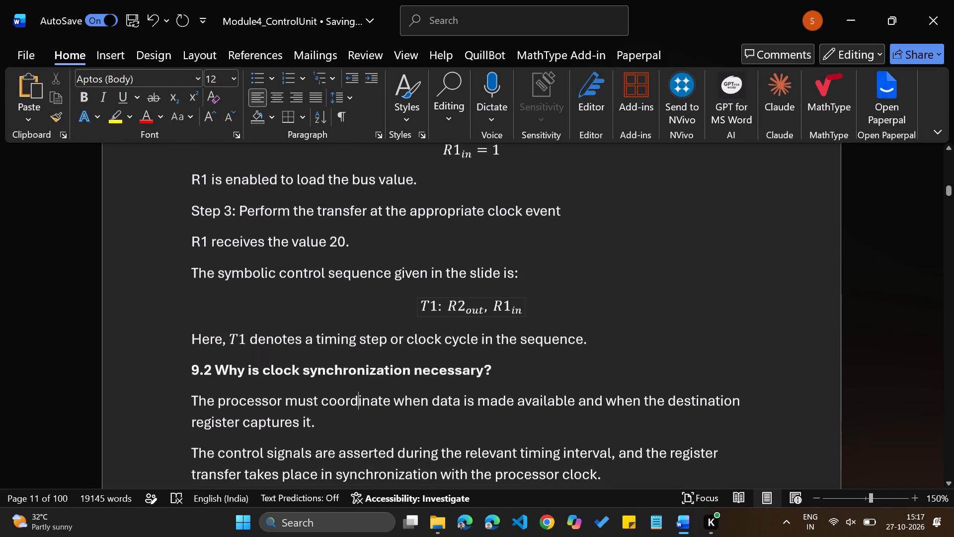
{"action": "scroll", "coordinate": [358, 434], "scroll_direction": "down", "scroll_amount": 3}
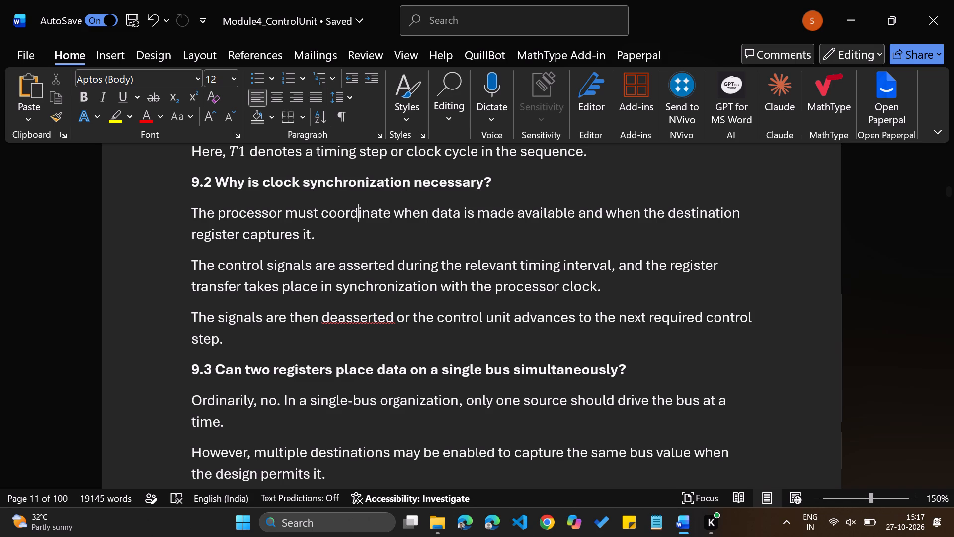
{"action": "scroll", "coordinate": [358, 434], "scroll_direction": "down", "scroll_amount": 1}
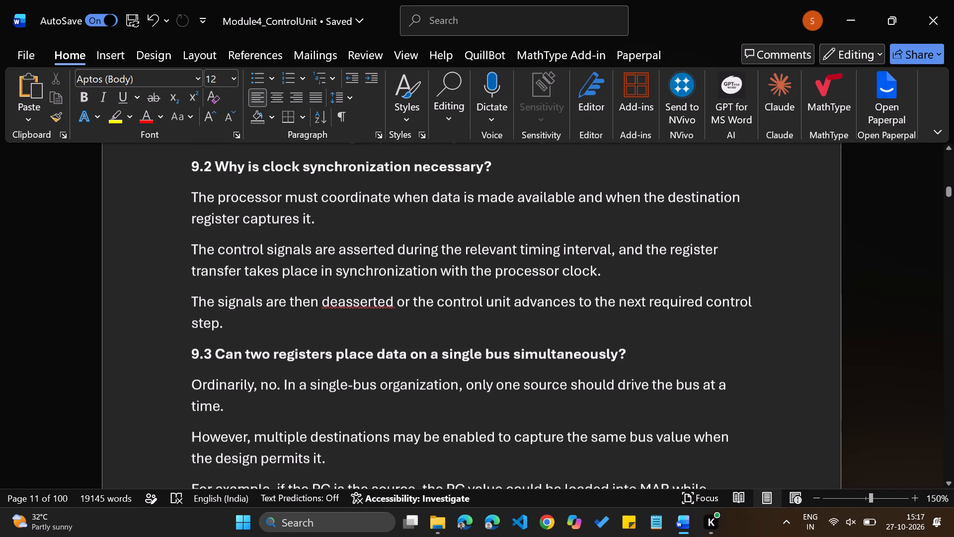
{"action": "scroll", "coordinate": [358, 434], "scroll_direction": "down", "scroll_amount": 2}
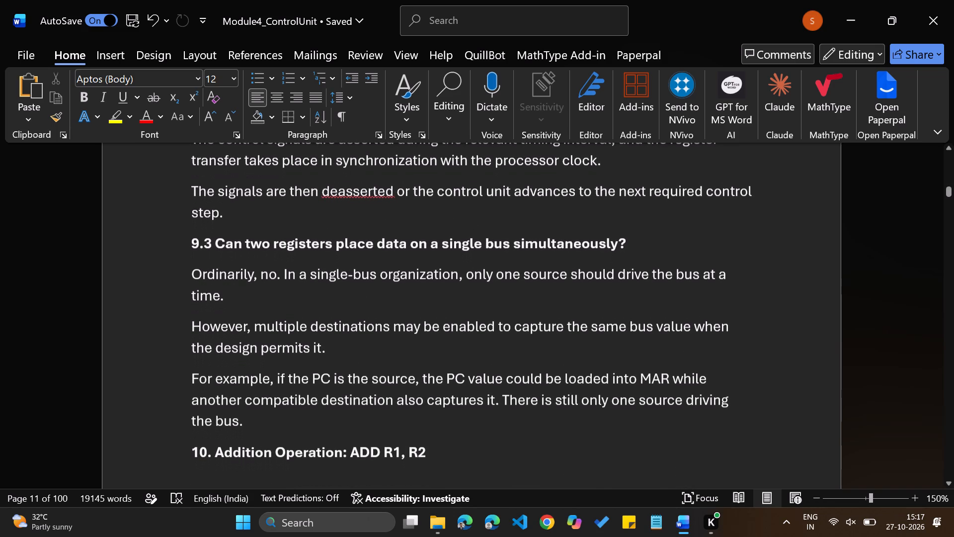
{"action": "scroll", "coordinate": [358, 434], "scroll_direction": "right", "scroll_amount": 1}
{"action": "scroll", "coordinate": [358, 434], "scroll_direction": "down", "scroll_amount": 1}
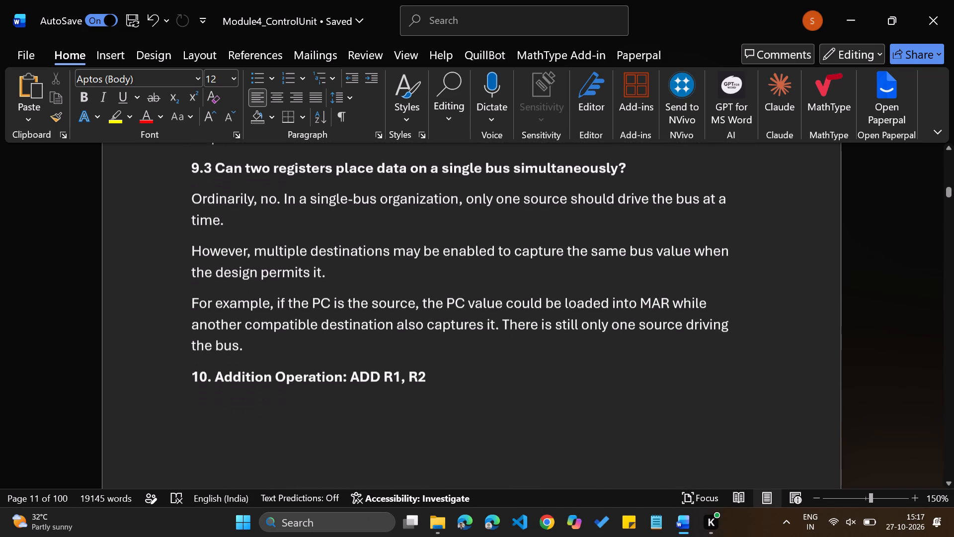
{"action": "scroll", "coordinate": [358, 434], "scroll_direction": "down", "scroll_amount": 1}
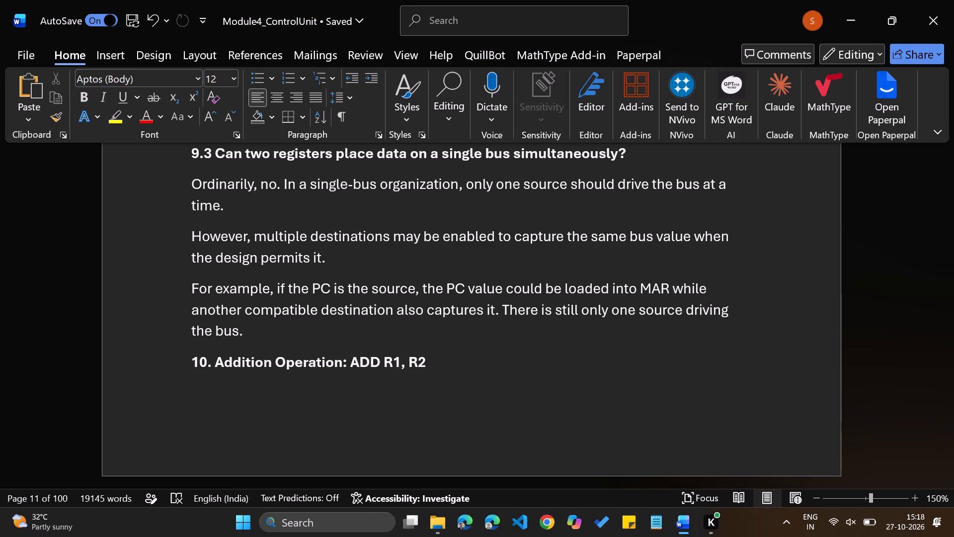
Delete the PDF file reference line below "Slide 12 · Learn this sequence thoroughly" in section 10.
{"action": "scroll", "coordinate": [450, 398], "scroll_direction": "down", "scroll_amount": 4}
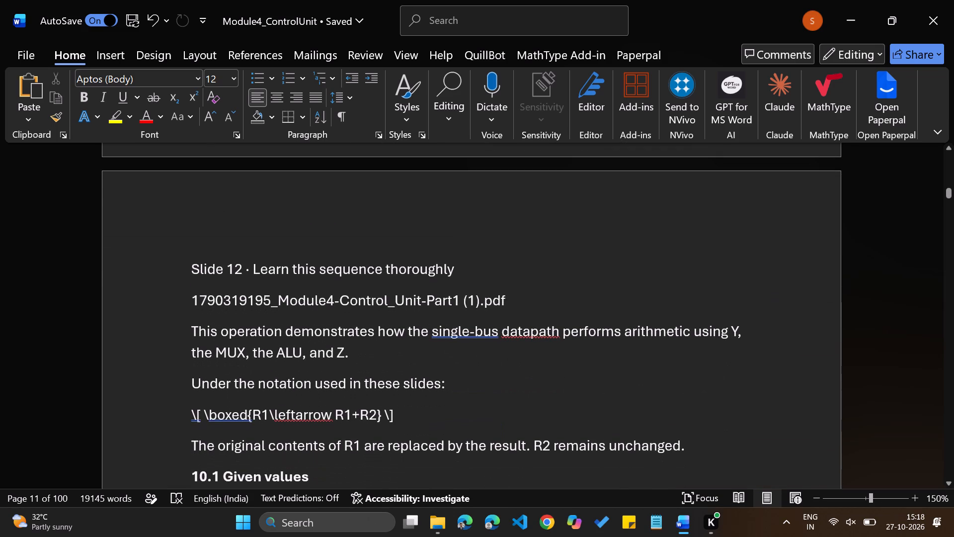
{"action": "left_click_drag", "start_coordinate": [515, 275], "coordinate": [294, 287]}
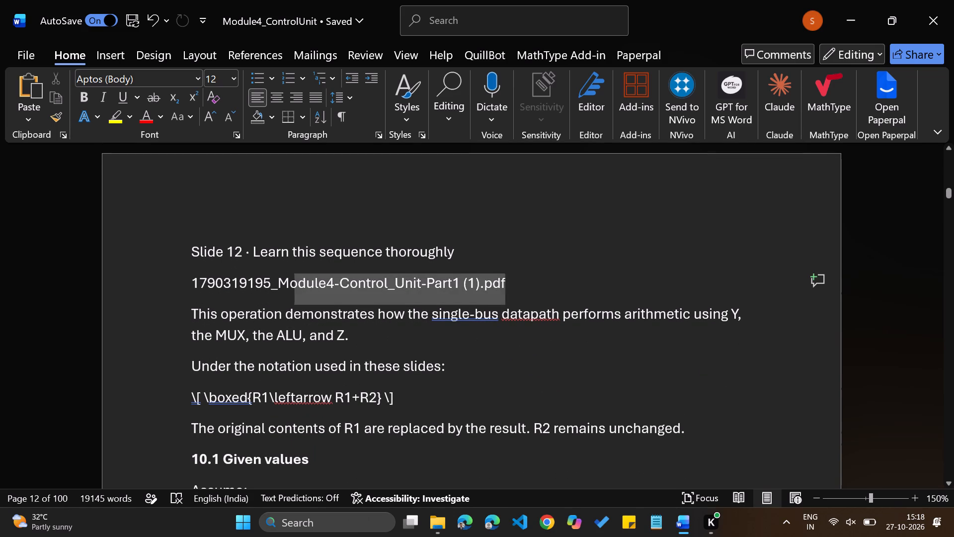
{"action": "left_click_drag", "start_coordinate": [294, 287], "coordinate": [202, 296]}
{"action": "key", "text": "BackSpace"}
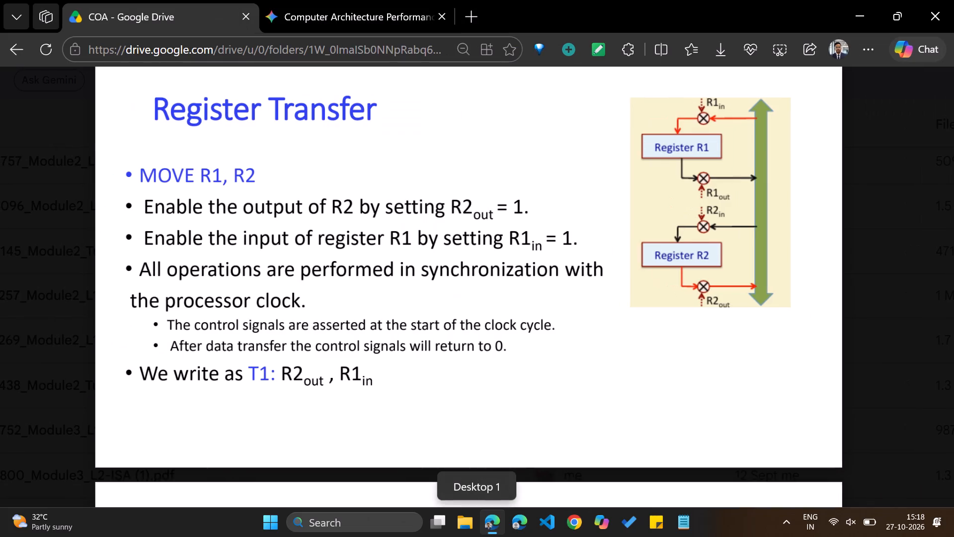
Switch to the lecture slides in Edge and examine the Addition Operation slide for ADD R1, R2.
{"action": "scroll", "coordinate": [367, 268], "scroll_direction": "down", "scroll_amount": 8}
{"action": "scroll", "coordinate": [367, 268], "scroll_direction": "left", "scroll_amount": 1}
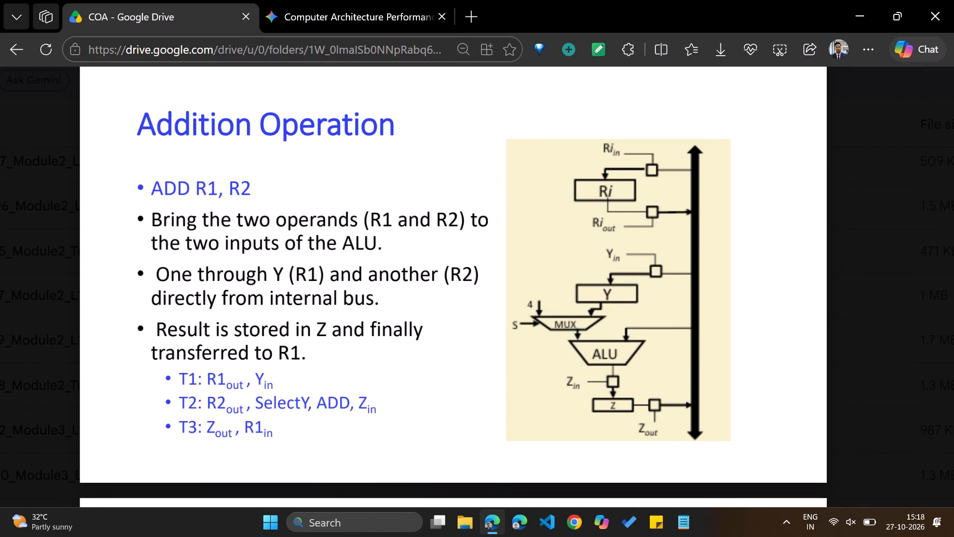
{"action": "scroll", "coordinate": [367, 268], "scroll_direction": "left", "scroll_amount": 1}
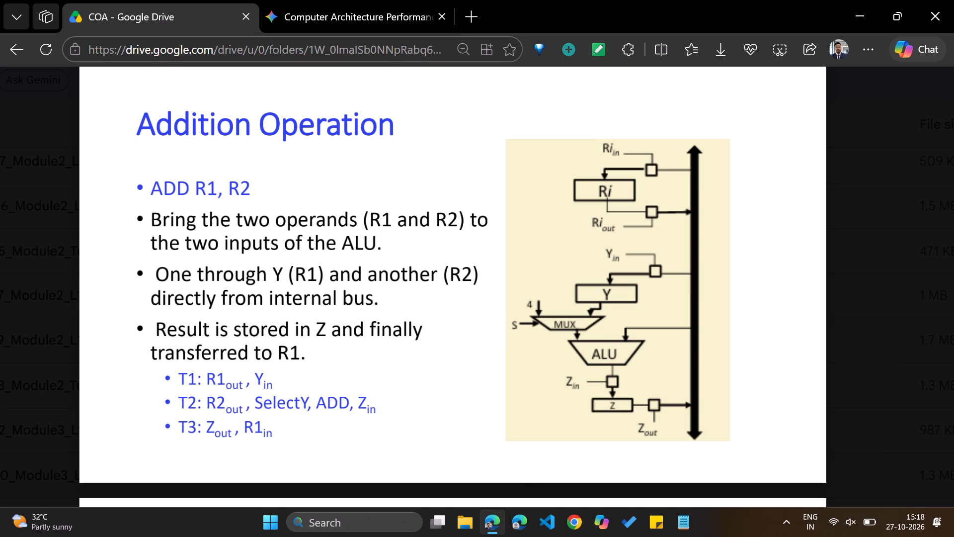
Back in the Word notes, convert the boxed LaTeX line R1\leftarrow R1+R2 in section 10, including its delimiters, into a formatted display equation.
{"action": "scroll", "coordinate": [352, 348], "scroll_direction": "down", "scroll_amount": 1}
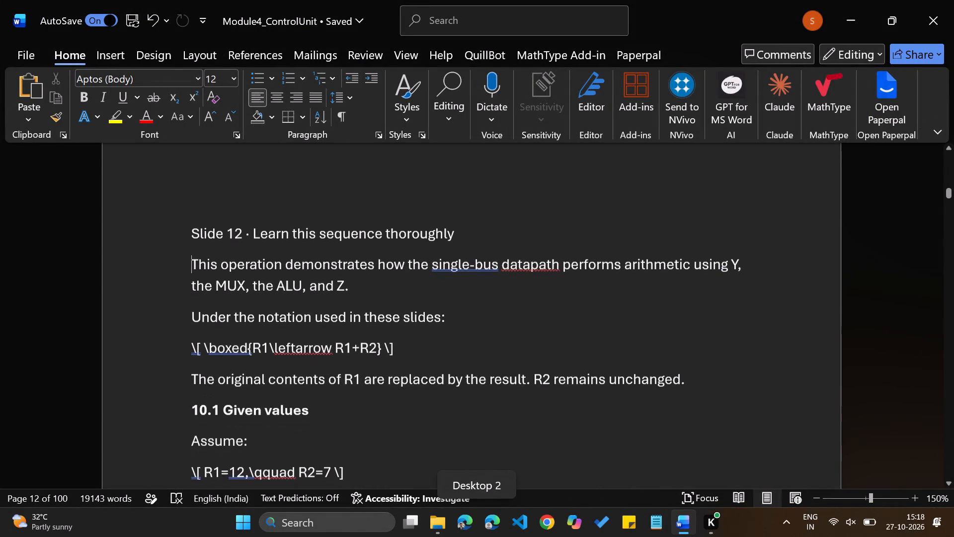
{"action": "left_click_drag", "start_coordinate": [418, 342], "coordinate": [189, 355]}
{"action": "key", "text": "alt+plus"}
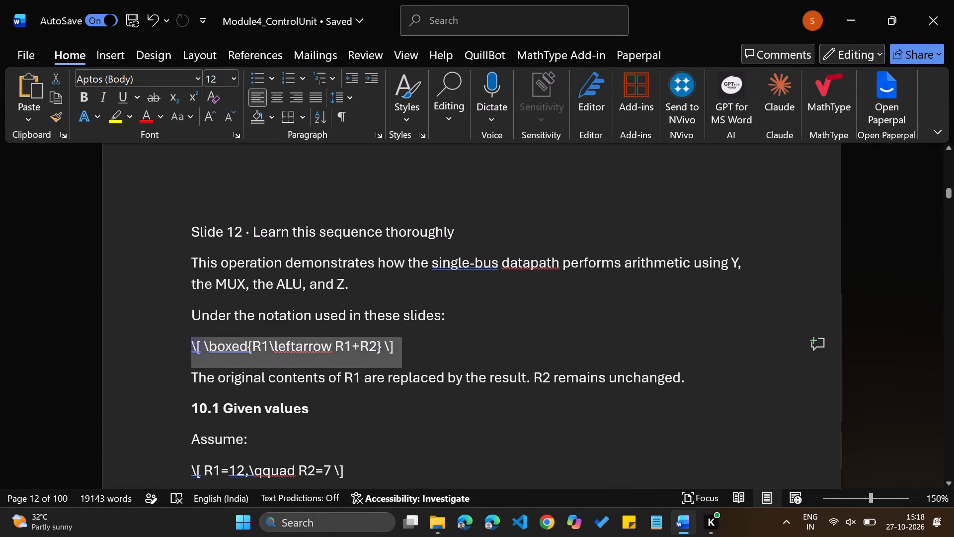
Convert the LaTeX line R1=12,\qquad R2=7 under "Assume:" in section 10.1, including its delimiters, into a formatted display equation.
{"action": "scroll", "coordinate": [263, 438], "scroll_direction": "down", "scroll_amount": 1}
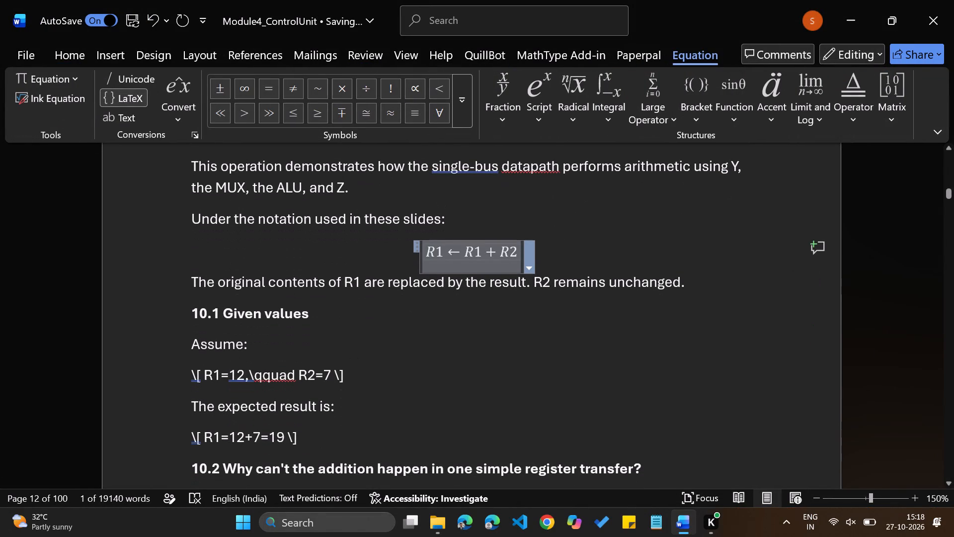
{"action": "left_click_drag", "start_coordinate": [351, 373], "coordinate": [191, 377]}
{"action": "key", "text": "alt+plus"}
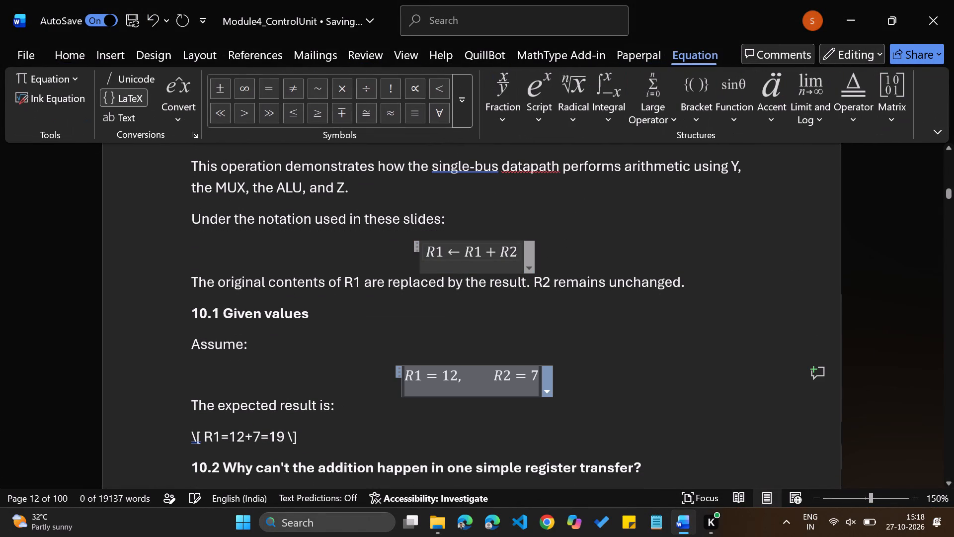
Convert the LaTeX line R1=12+7=19 under "The expected result is:", including its delimiters, into a formatted display equation.
{"action": "scroll", "coordinate": [191, 377], "scroll_direction": "up", "scroll_amount": 1}
{"action": "scroll", "coordinate": [377, 311], "scroll_direction": "up", "scroll_amount": 1}
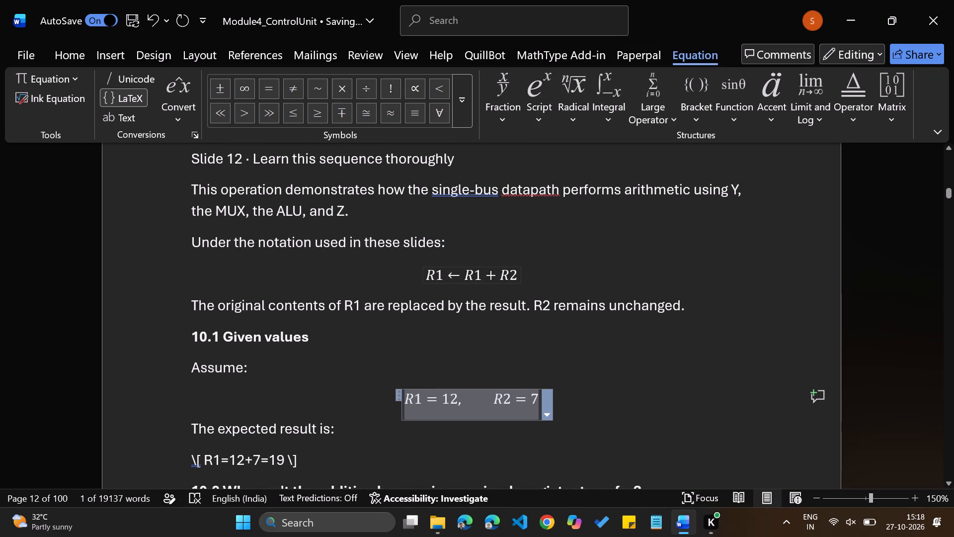
{"action": "scroll", "coordinate": [612, 292], "scroll_direction": "down", "scroll_amount": 1}
{"action": "scroll", "coordinate": [421, 350], "scroll_direction": "down", "scroll_amount": 1}
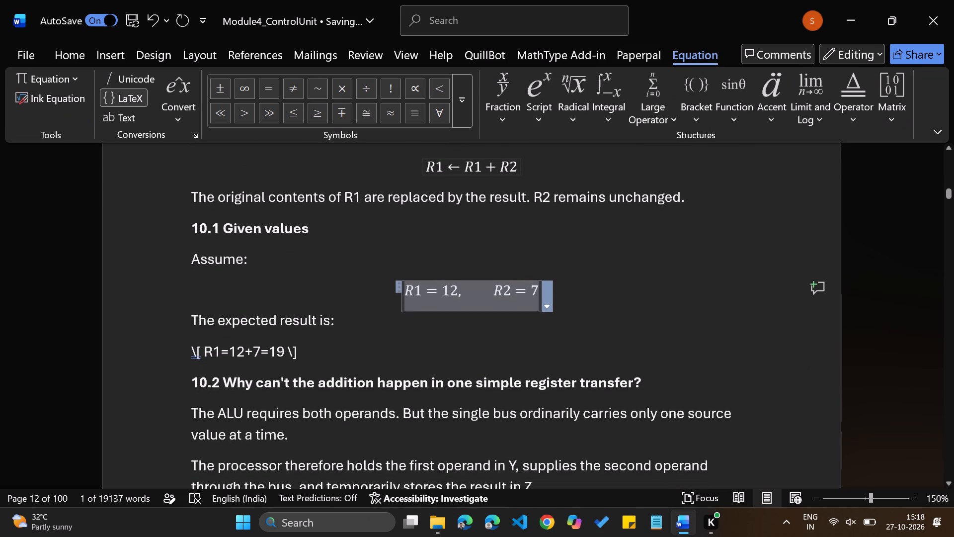
{"action": "left_click_drag", "start_coordinate": [321, 356], "coordinate": [189, 352]}
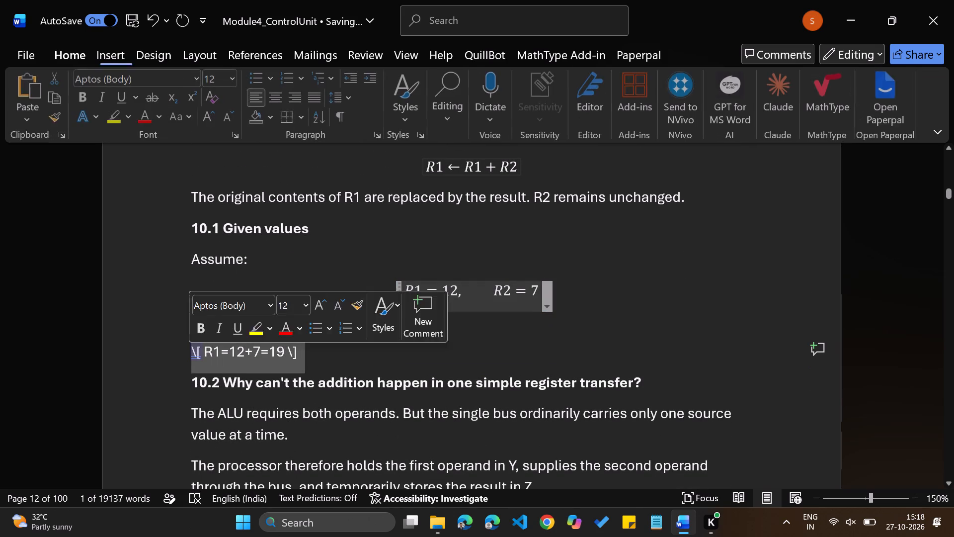
{"action": "key", "text": "alt+plus"}
Read section 10.2 and the start of 10.3, comparing the control sequence with the Addition Operation slide in Edge.
{"action": "scroll", "coordinate": [254, 423], "scroll_direction": "down", "scroll_amount": 1}
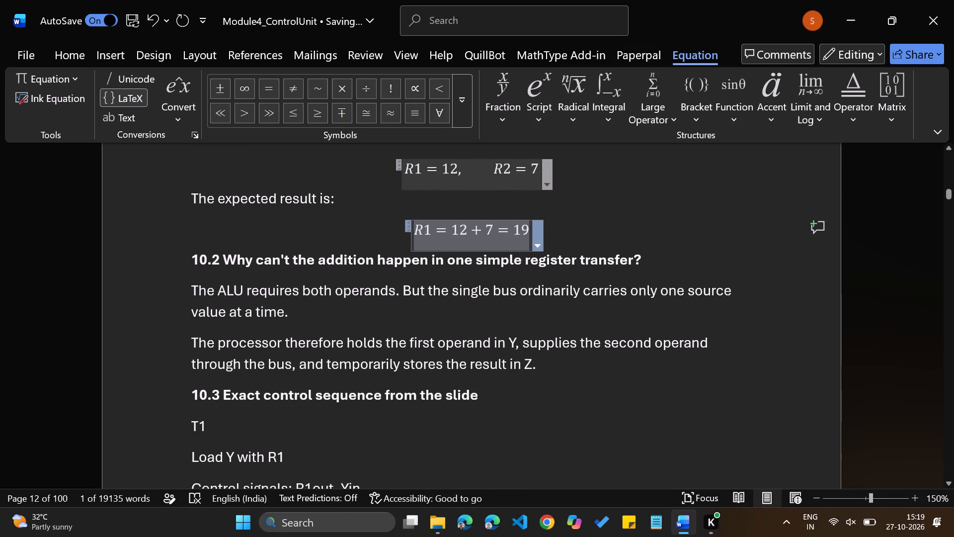
{"action": "scroll", "coordinate": [409, 395], "scroll_direction": "down", "scroll_amount": 1}
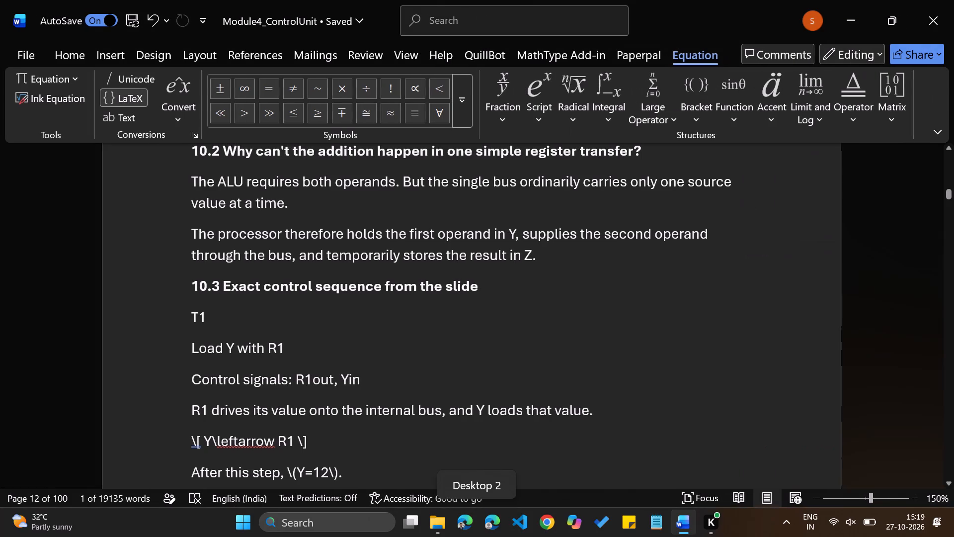
{"action": "scroll", "coordinate": [409, 395], "scroll_direction": "down", "scroll_amount": 1}
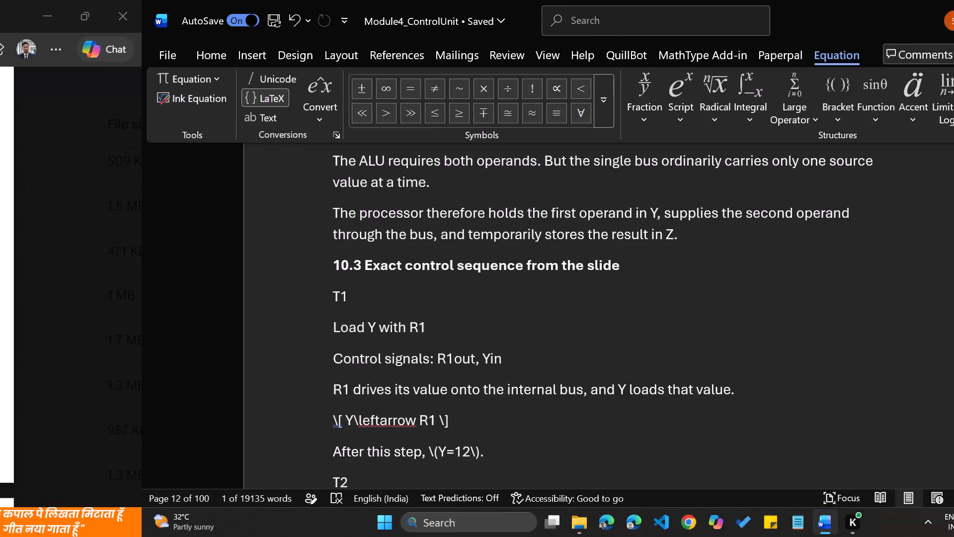
{"action": "scroll", "coordinate": [409, 395], "scroll_direction": "down", "scroll_amount": 5}
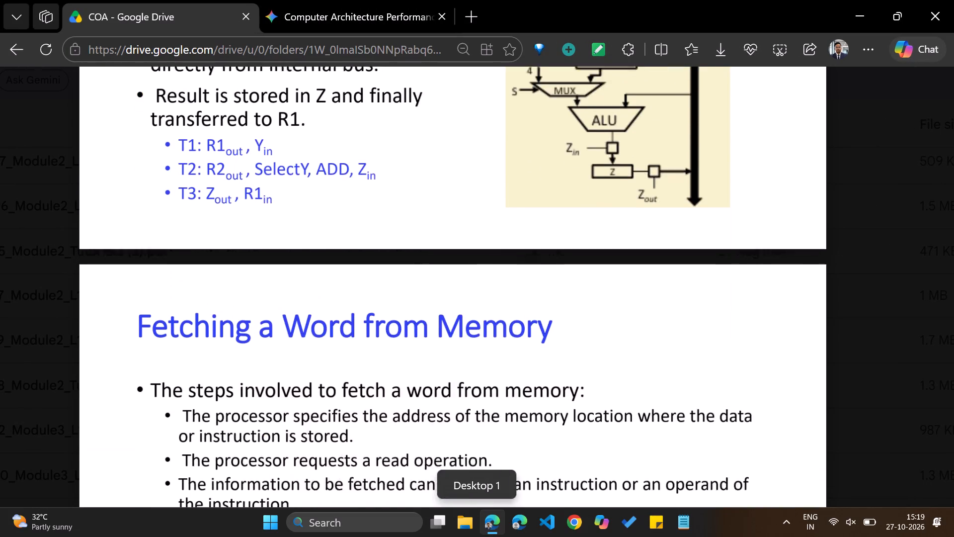
{"action": "scroll", "coordinate": [409, 395], "scroll_direction": "down", "scroll_amount": 1}
{"action": "scroll", "coordinate": [409, 395], "scroll_direction": "up", "scroll_amount": 4}
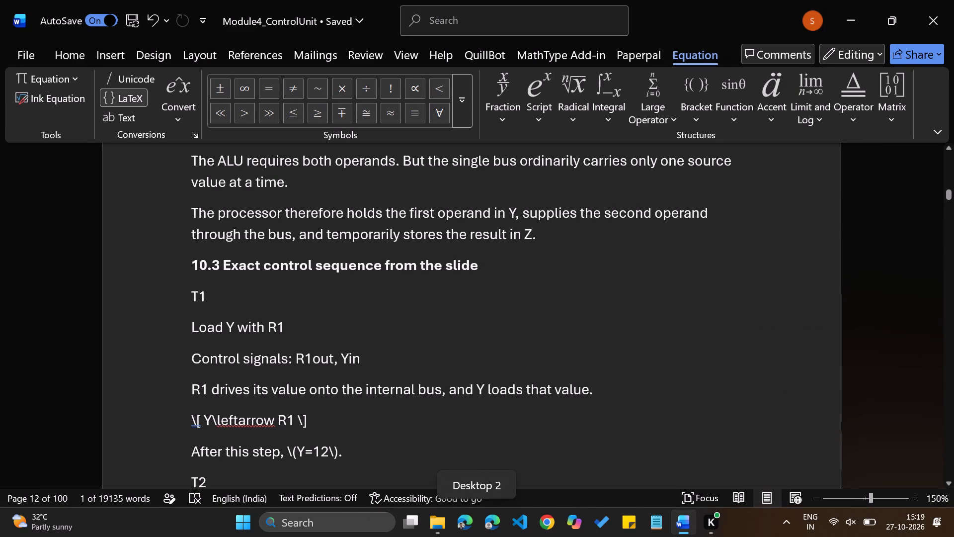
In the Word notes, convert the LaTeX line Y\leftarrow R1 under T1 of section 10.3, including its delimiters, into a formatted display equation.
{"action": "left_click_drag", "start_coordinate": [326, 419], "coordinate": [189, 414]}
{"action": "key", "text": "alt+plus"}
{"action": "left_click", "coordinate": [394, 376]}
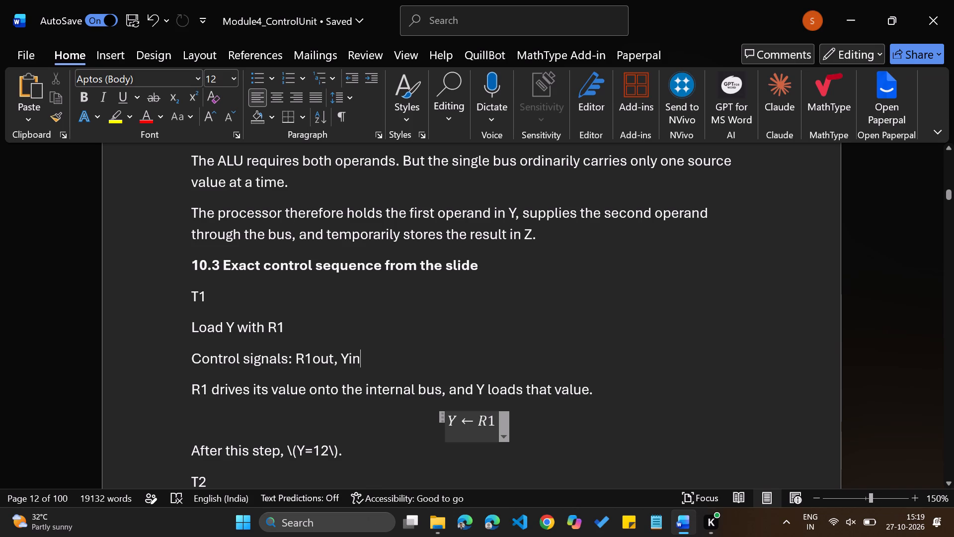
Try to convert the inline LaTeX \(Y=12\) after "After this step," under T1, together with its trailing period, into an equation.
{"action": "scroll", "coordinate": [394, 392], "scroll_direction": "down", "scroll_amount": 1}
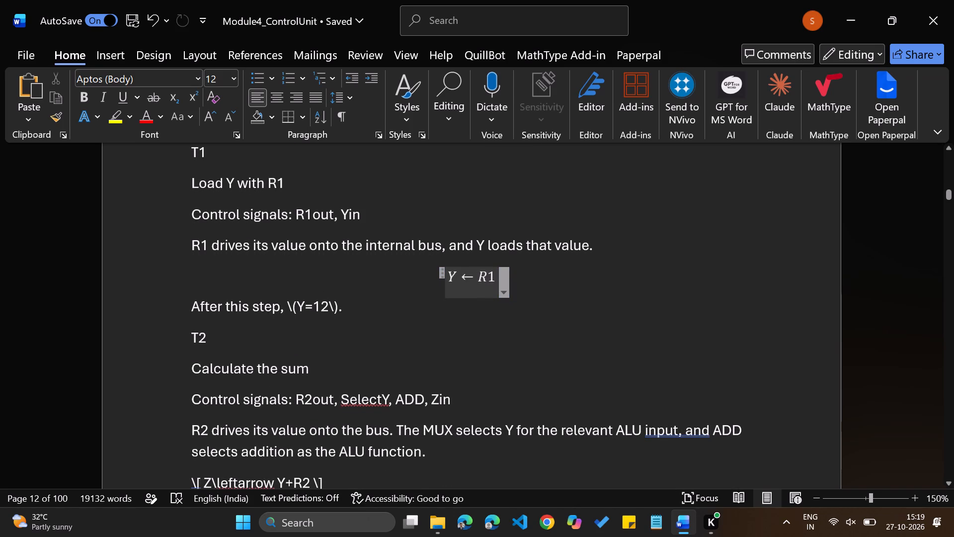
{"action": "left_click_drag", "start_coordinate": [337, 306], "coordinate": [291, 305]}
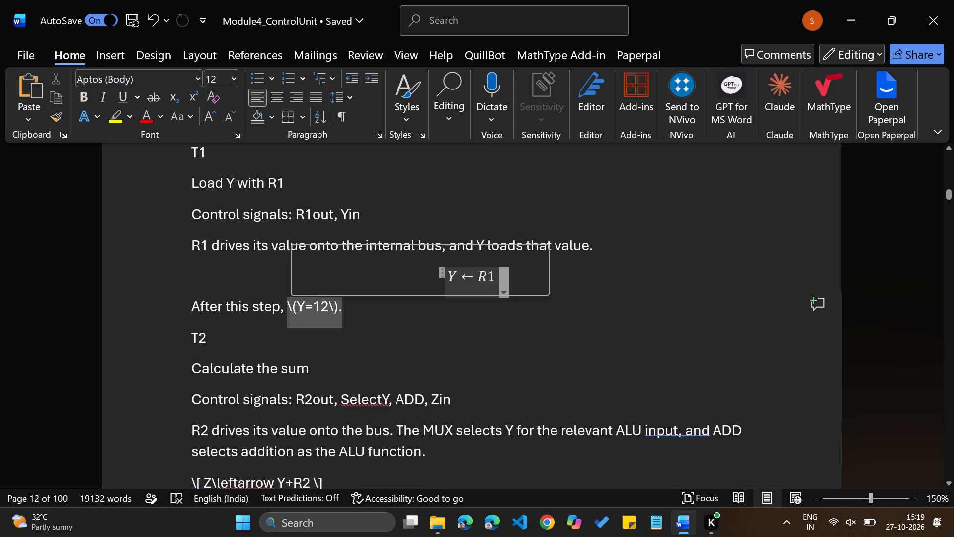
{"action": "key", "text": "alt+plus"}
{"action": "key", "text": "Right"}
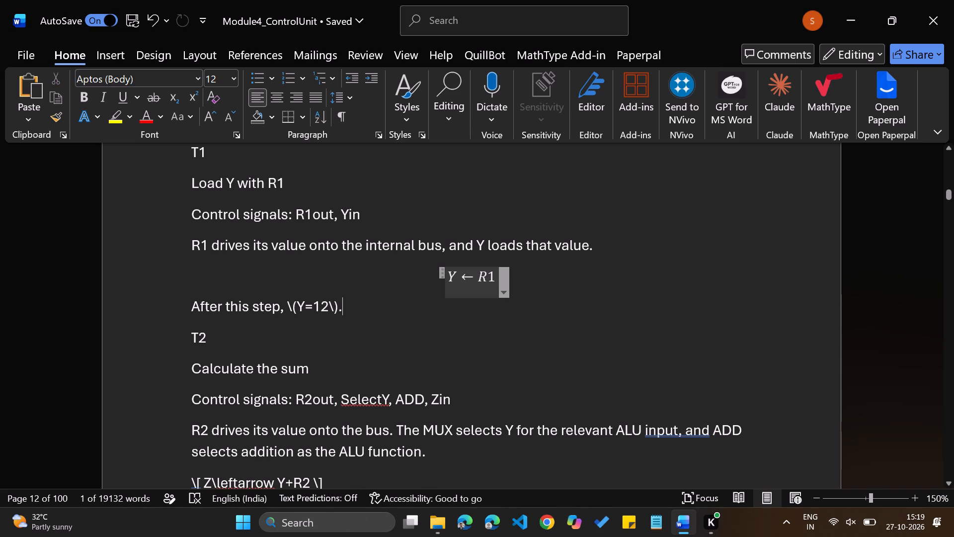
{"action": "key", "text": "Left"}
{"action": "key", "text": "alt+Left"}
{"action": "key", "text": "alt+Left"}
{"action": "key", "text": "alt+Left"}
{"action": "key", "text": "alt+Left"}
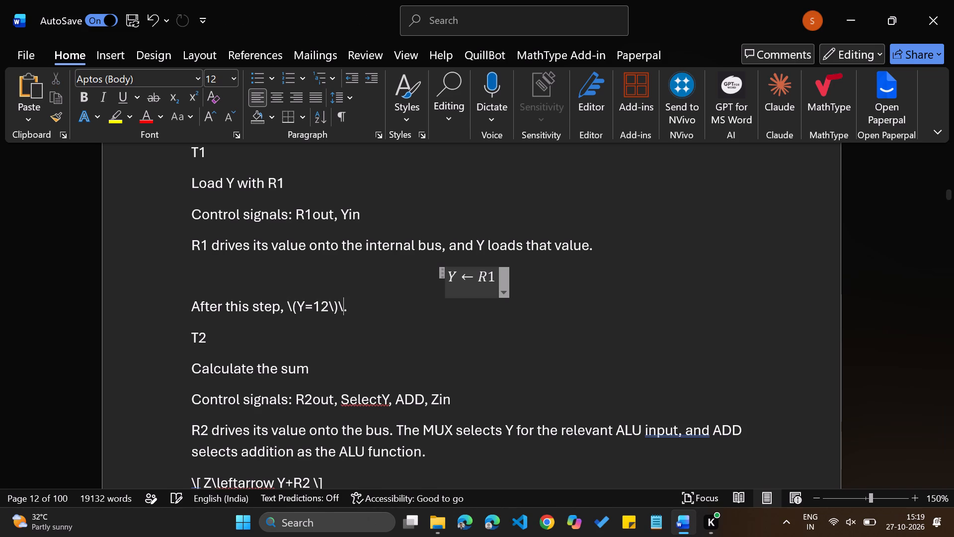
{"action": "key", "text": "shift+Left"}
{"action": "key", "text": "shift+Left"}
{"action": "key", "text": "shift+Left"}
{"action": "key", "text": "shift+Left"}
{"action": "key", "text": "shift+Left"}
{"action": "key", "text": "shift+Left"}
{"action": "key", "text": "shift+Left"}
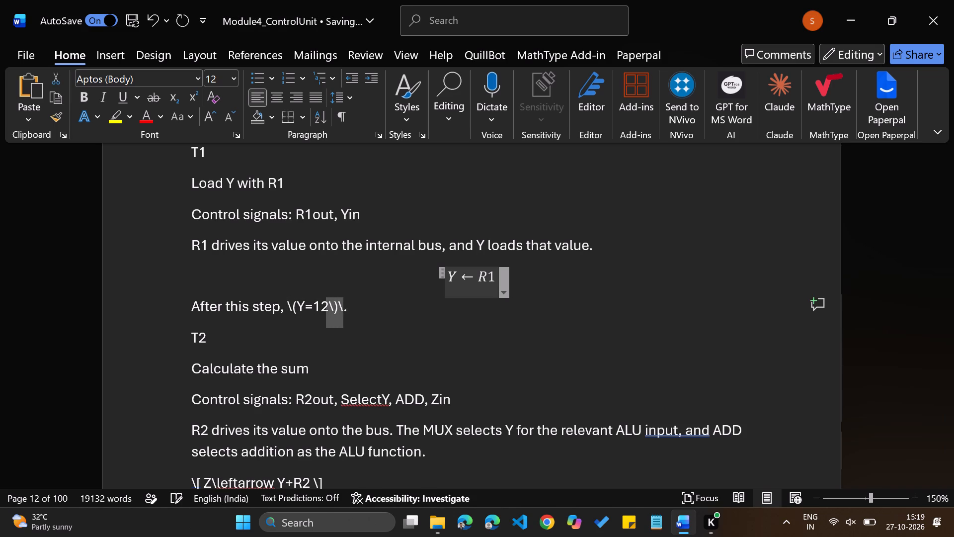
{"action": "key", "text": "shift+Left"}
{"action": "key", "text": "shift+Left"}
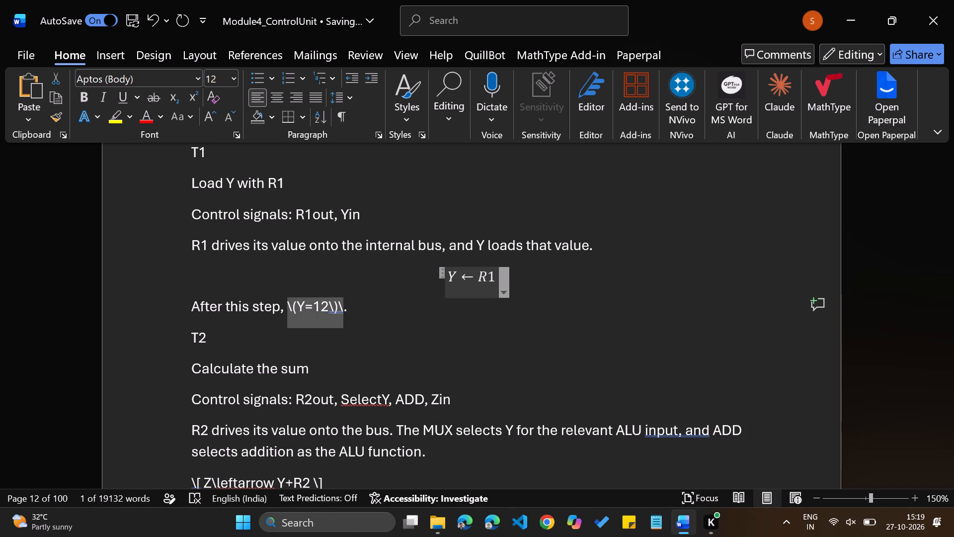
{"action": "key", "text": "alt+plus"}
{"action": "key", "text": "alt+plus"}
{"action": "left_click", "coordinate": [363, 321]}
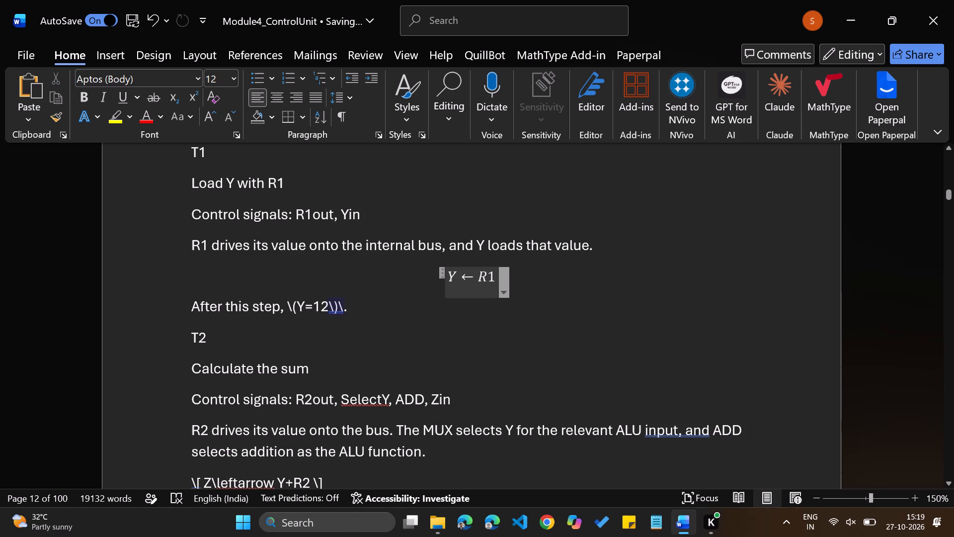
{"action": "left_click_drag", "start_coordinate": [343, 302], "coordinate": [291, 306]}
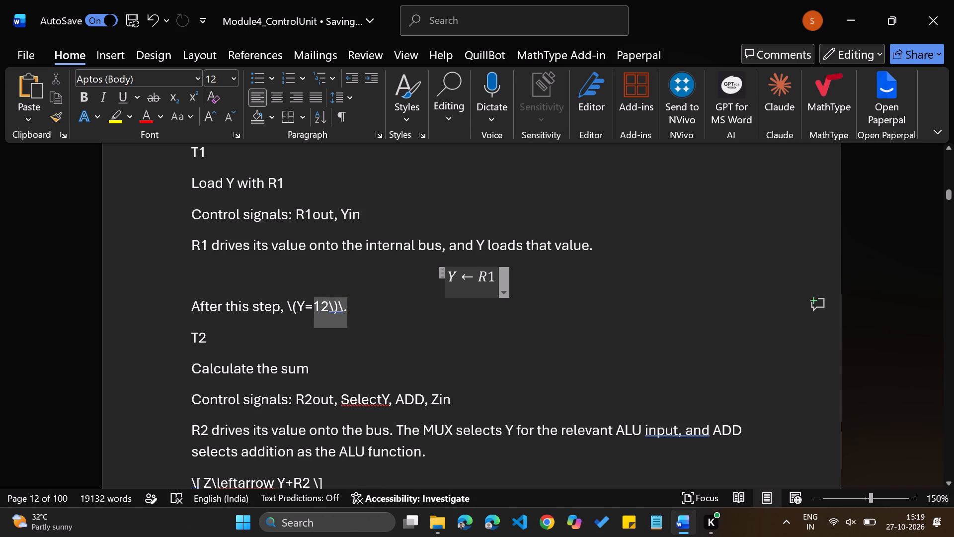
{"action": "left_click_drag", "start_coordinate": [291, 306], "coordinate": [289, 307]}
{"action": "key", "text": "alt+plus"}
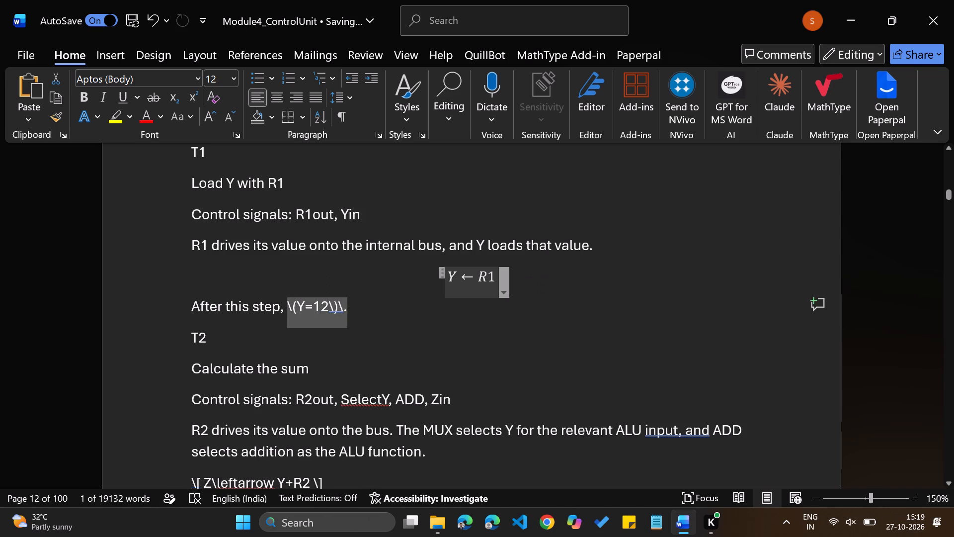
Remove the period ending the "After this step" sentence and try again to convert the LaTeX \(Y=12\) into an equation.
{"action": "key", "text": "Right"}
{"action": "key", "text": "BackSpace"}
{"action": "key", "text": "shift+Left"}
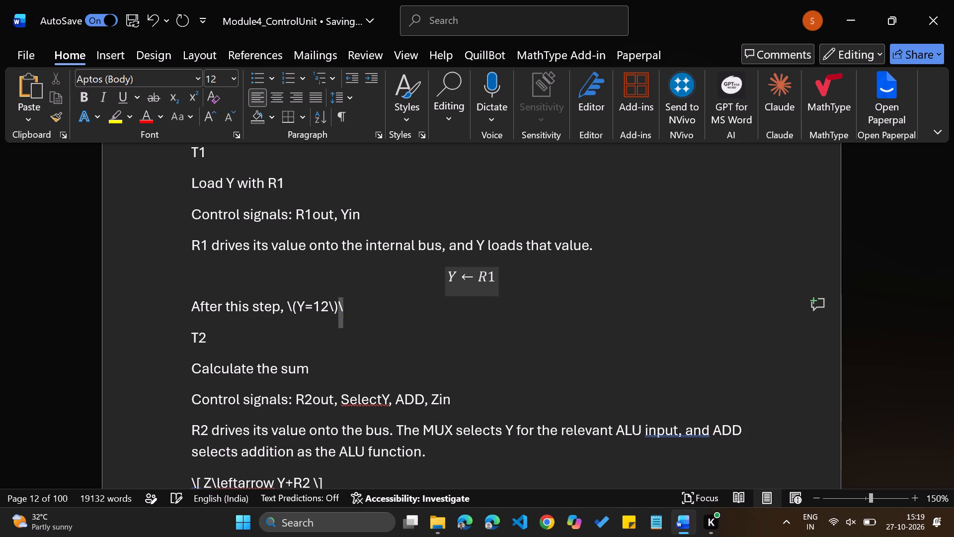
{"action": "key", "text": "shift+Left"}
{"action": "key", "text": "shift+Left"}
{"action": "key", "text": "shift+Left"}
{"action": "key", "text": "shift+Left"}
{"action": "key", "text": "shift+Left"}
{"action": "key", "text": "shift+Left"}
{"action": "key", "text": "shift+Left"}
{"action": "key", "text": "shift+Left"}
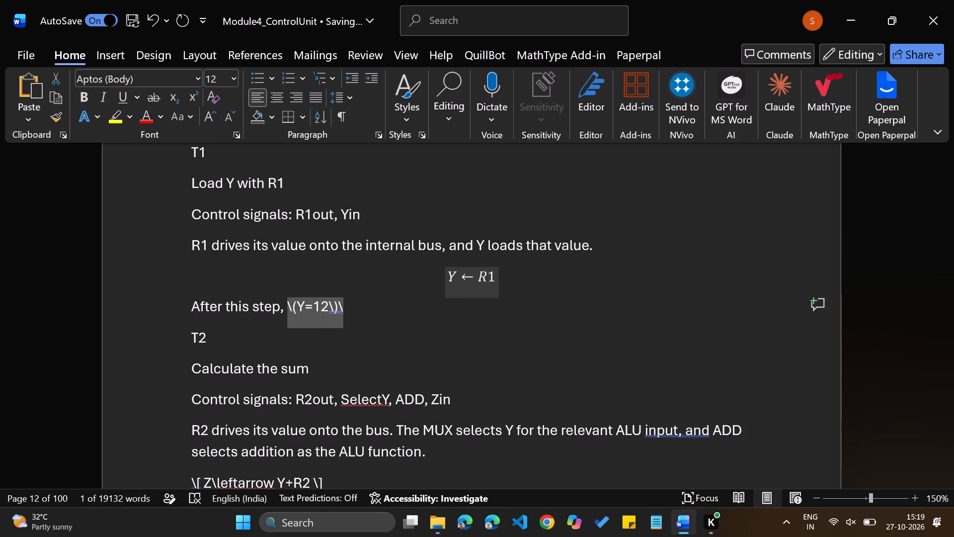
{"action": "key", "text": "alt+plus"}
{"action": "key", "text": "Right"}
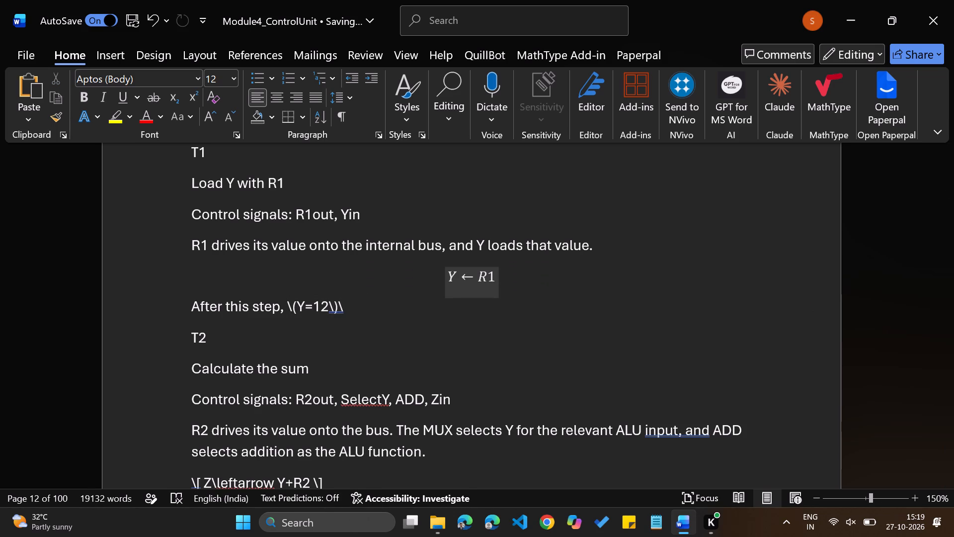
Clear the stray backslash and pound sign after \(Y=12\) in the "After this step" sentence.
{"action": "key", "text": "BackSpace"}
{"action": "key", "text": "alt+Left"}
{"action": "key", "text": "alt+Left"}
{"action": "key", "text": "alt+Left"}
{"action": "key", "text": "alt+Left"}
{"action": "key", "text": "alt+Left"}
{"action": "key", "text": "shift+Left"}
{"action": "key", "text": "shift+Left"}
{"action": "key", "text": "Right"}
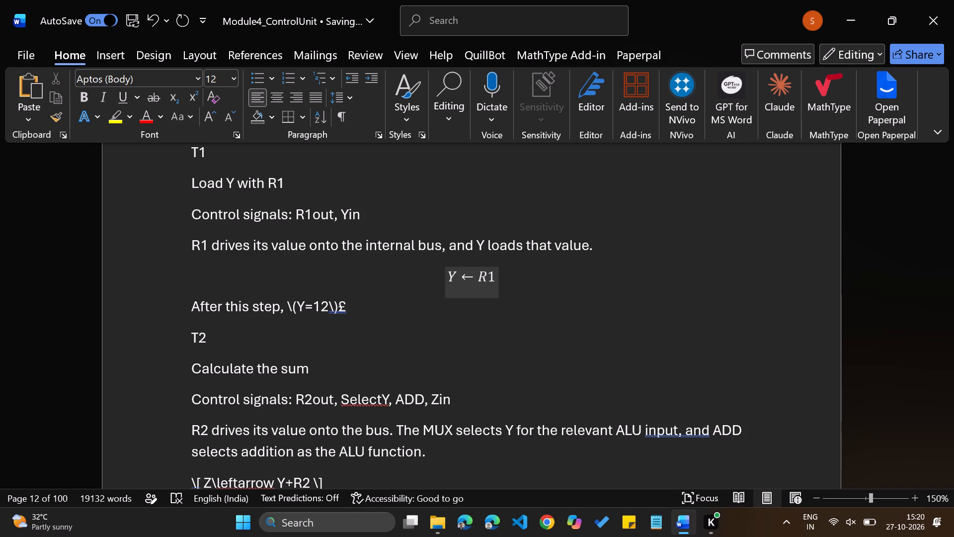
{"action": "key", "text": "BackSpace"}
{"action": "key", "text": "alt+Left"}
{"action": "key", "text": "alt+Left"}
Convert only \(Y=12\), including its delimiters and with no trailing character, into an inline equation and end the sentence with a period.
{"action": "key", "text": "BackSpace"}
{"action": "key", "text": "shift+Left"}
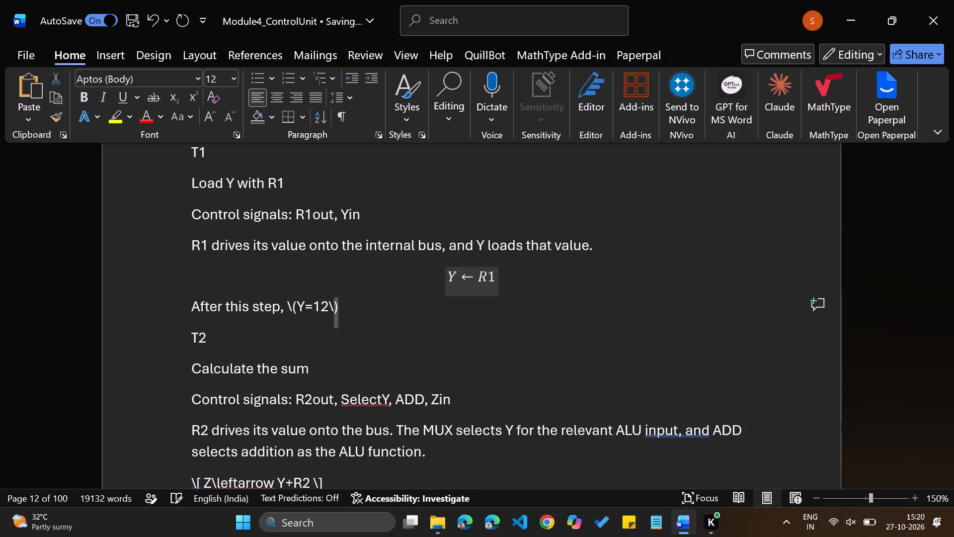
{"action": "key", "text": "shift+Left"}
{"action": "key", "text": "shift+Left"}
{"action": "key", "text": "shift+Left"}
{"action": "key", "text": "shift+Left"}
{"action": "key", "text": "shift+Left"}
{"action": "key", "text": "shift+Left"}
{"action": "key", "text": "shift+Left"}
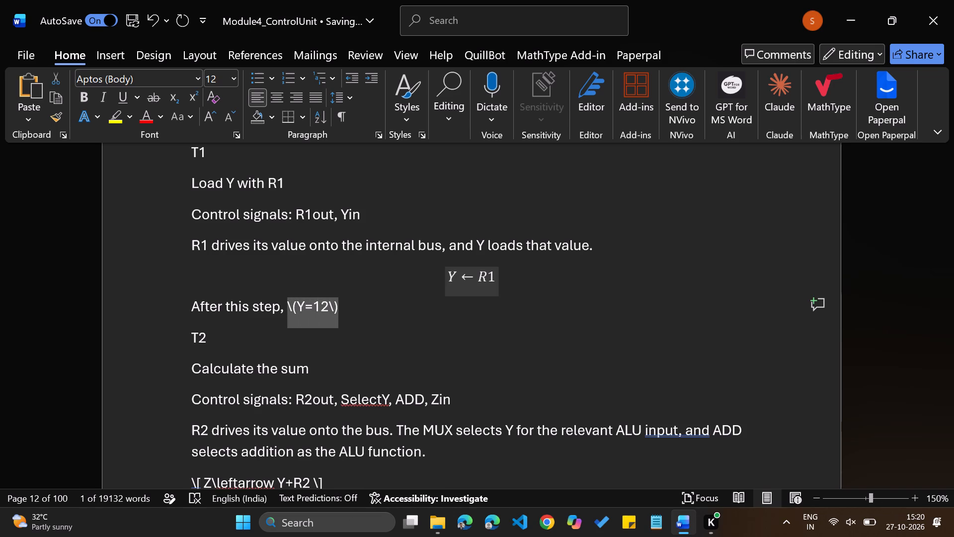
{"action": "key", "text": "alt+plus"}
{"action": "left_click", "coordinate": [375, 316]}
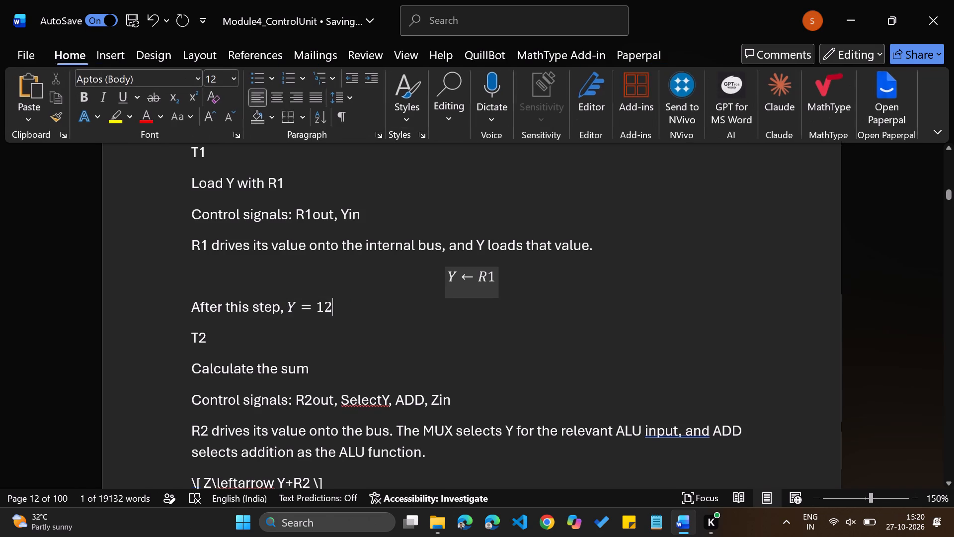
{"action": "key", "text": "period"}
Convert the LaTeX line Z\leftarrow Y+R2 under T2 of section 10.3, including its delimiters, into a formatted display equation.
{"action": "scroll", "coordinate": [375, 316], "scroll_direction": "down", "scroll_amount": 1}
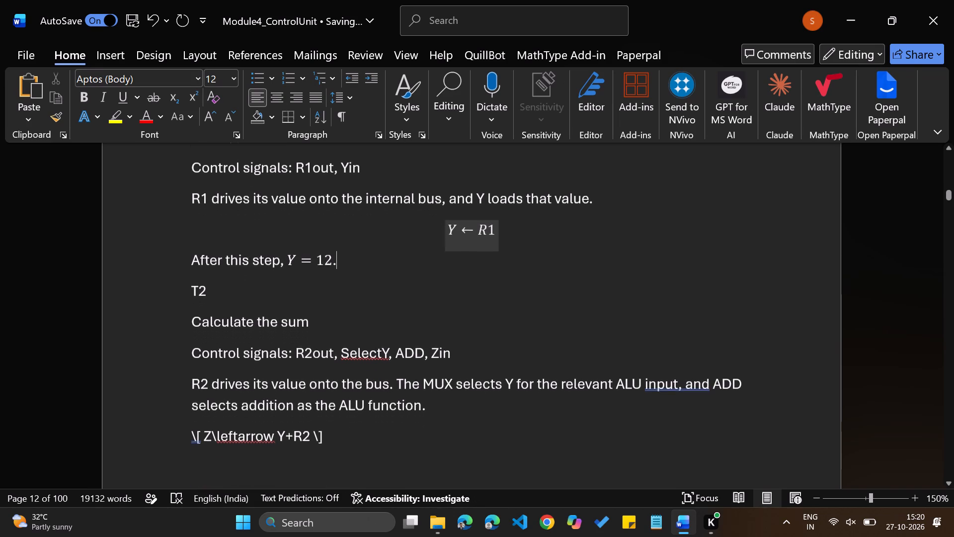
{"action": "scroll", "coordinate": [375, 316], "scroll_direction": "down", "scroll_amount": 1}
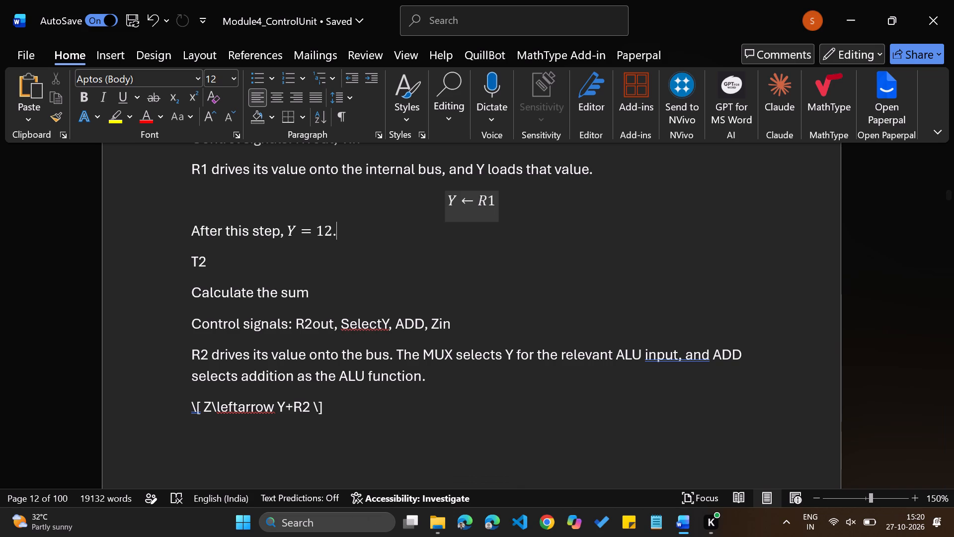
{"action": "left_click_drag", "start_coordinate": [328, 405], "coordinate": [192, 406]}
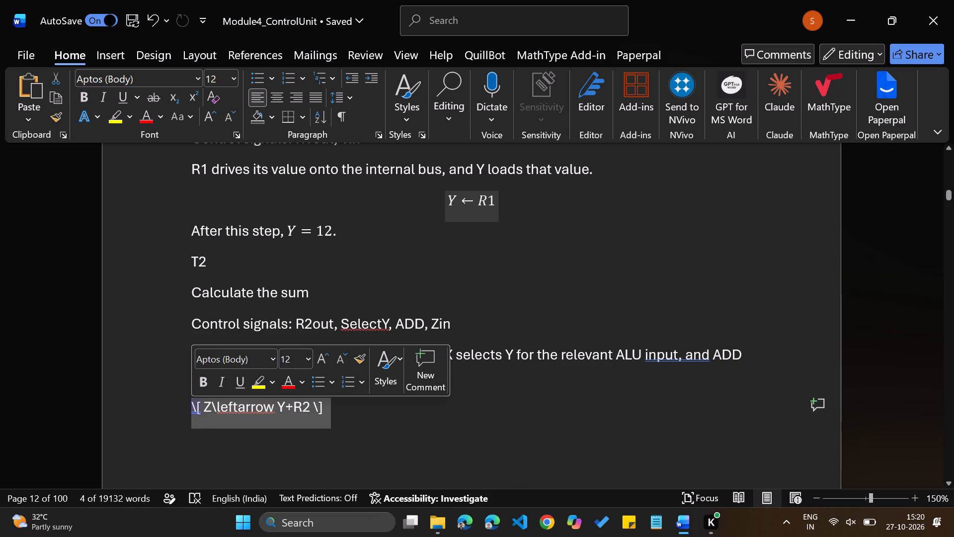
{"action": "key", "text": "alt+plus"}
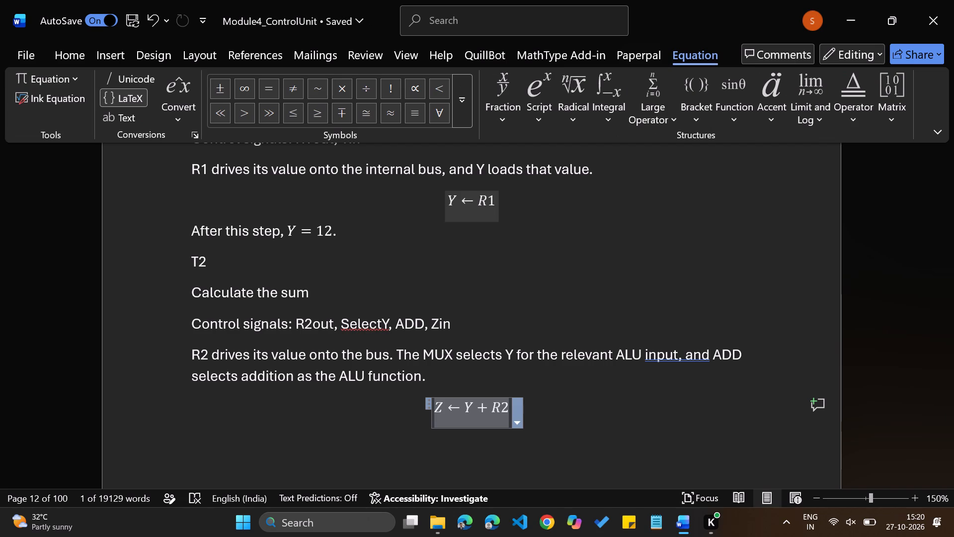
Convert the LaTeX line Z=12+7=19 just above T3, including its delimiters, into a formatted display equation.
{"action": "scroll", "coordinate": [192, 406], "scroll_direction": "down", "scroll_amount": 2}
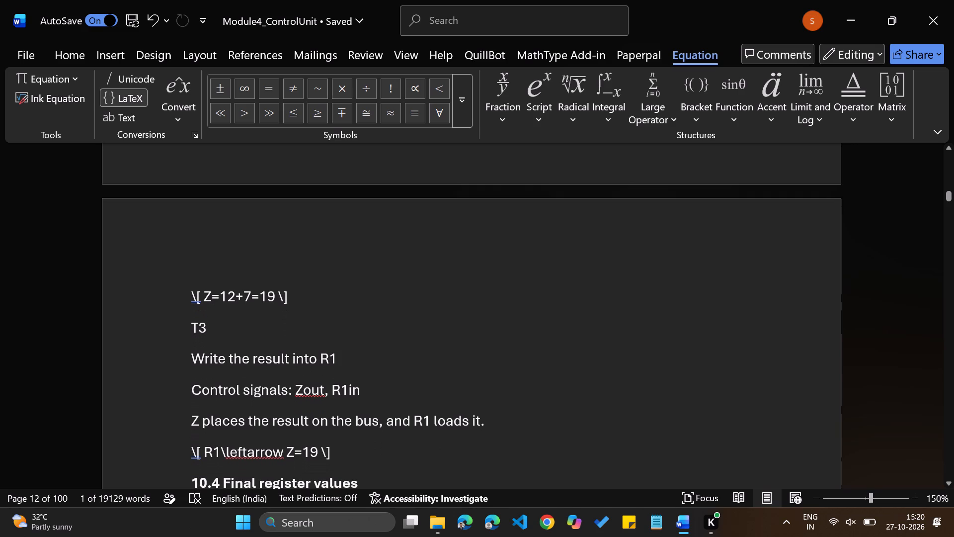
{"action": "left_click_drag", "start_coordinate": [305, 302], "coordinate": [186, 294]}
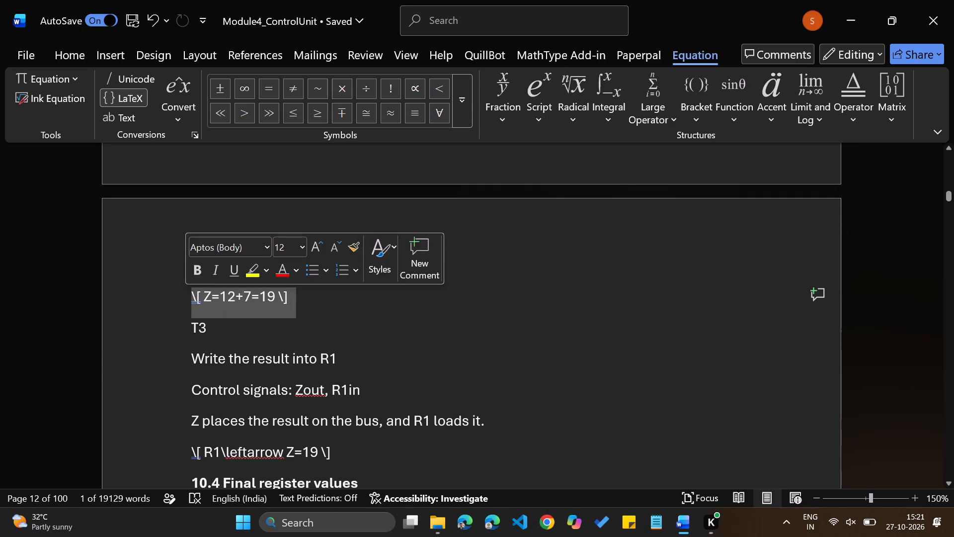
{"action": "key", "text": "alt+plus"}
Convert the LaTeX line R1\leftarrow Z=19 under T3, including its delimiters, into a formatted display equation.
{"action": "scroll", "coordinate": [302, 378], "scroll_direction": "down", "scroll_amount": 1}
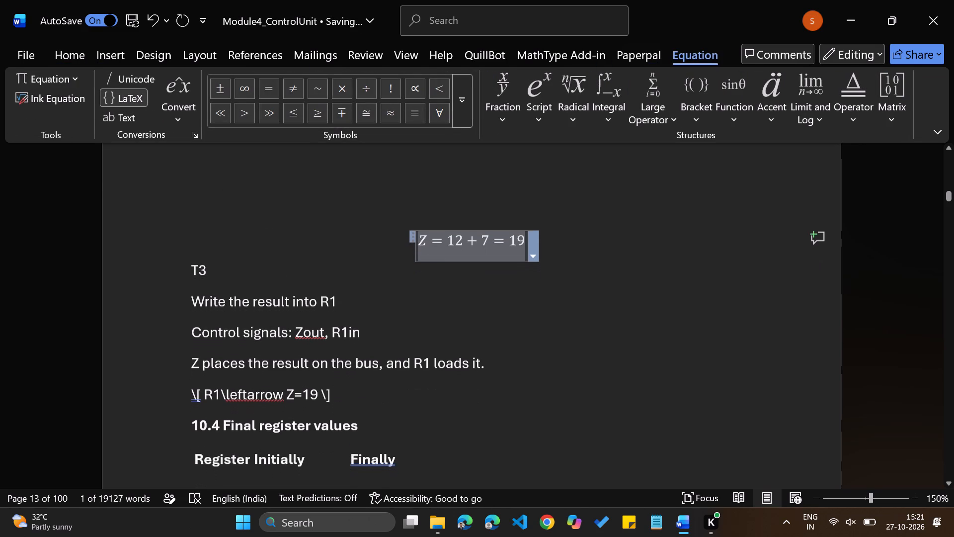
{"action": "scroll", "coordinate": [391, 377], "scroll_direction": "down", "scroll_amount": 1}
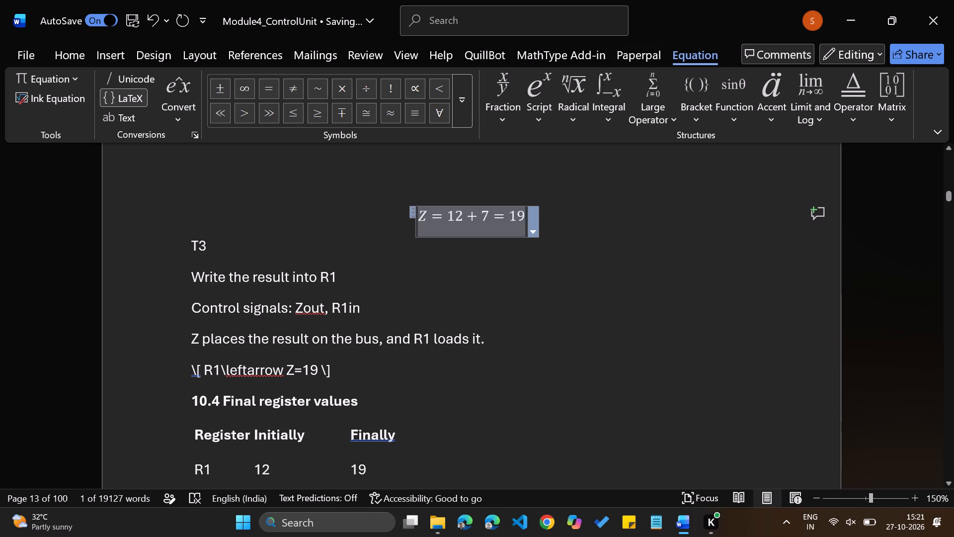
{"action": "left_click_drag", "start_coordinate": [349, 373], "coordinate": [181, 370]}
{"action": "key", "text": "alt+plus"}
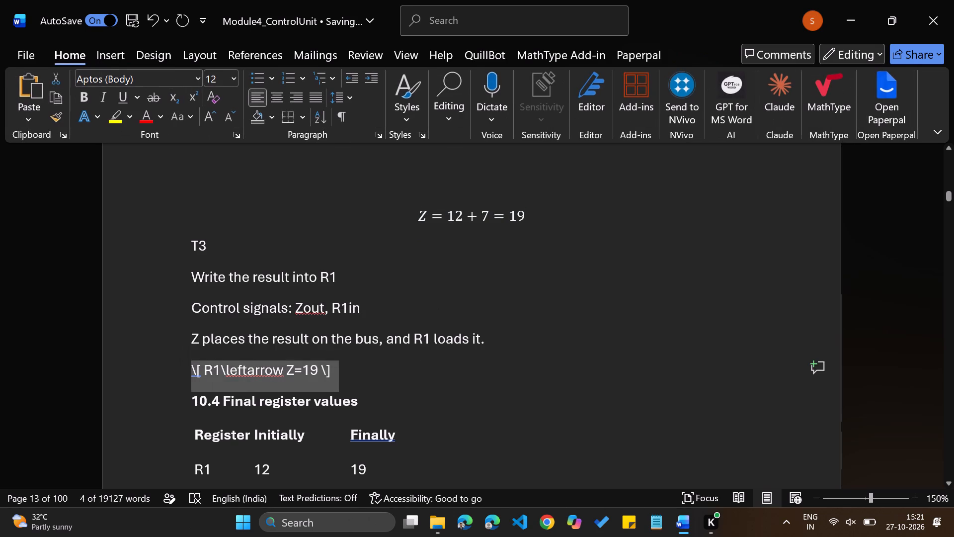
Read the register values table in section 10.4 and the explanation of SelectY in section 10.5.
{"action": "scroll", "coordinate": [318, 415], "scroll_direction": "down", "scroll_amount": 2}
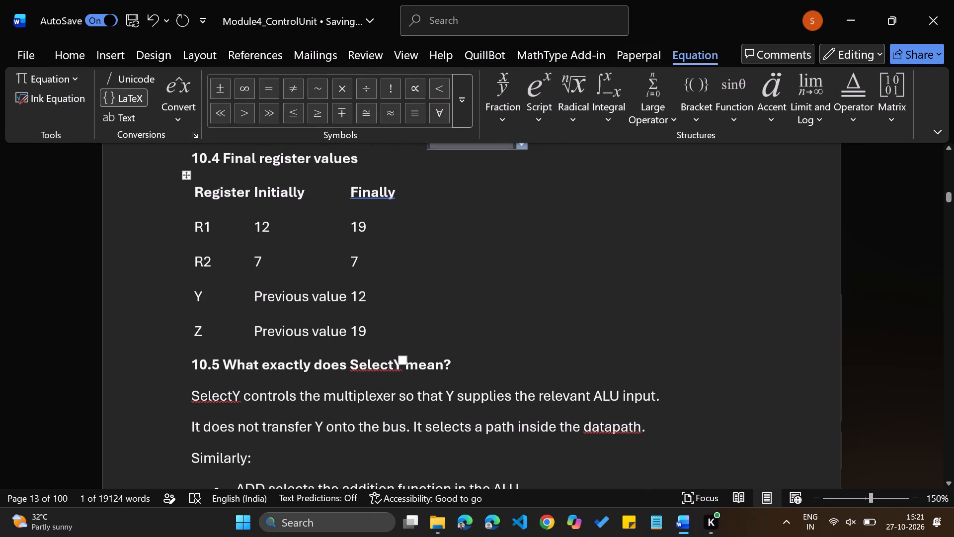
{"action": "scroll", "coordinate": [318, 415], "scroll_direction": "down", "scroll_amount": 2}
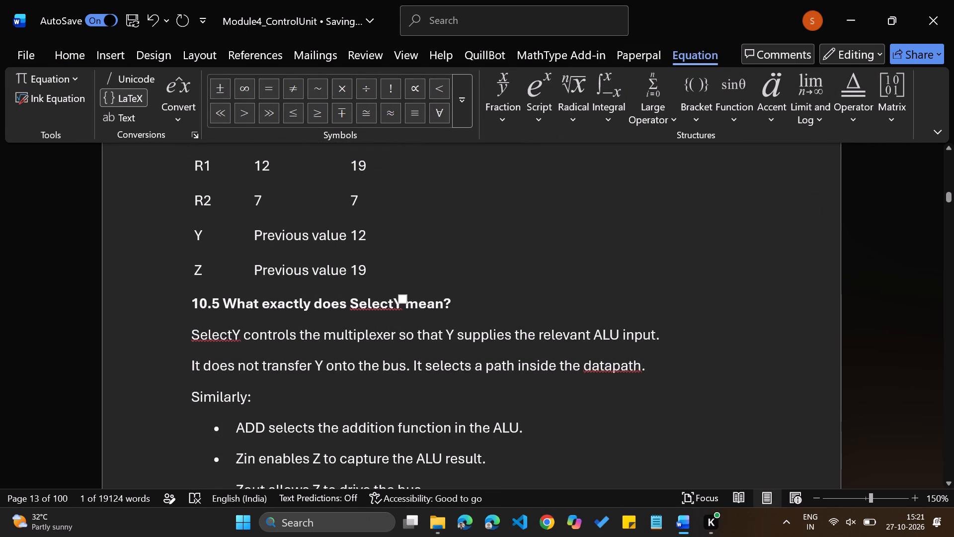
{"action": "scroll", "coordinate": [404, 370], "scroll_direction": "down", "scroll_amount": 1}
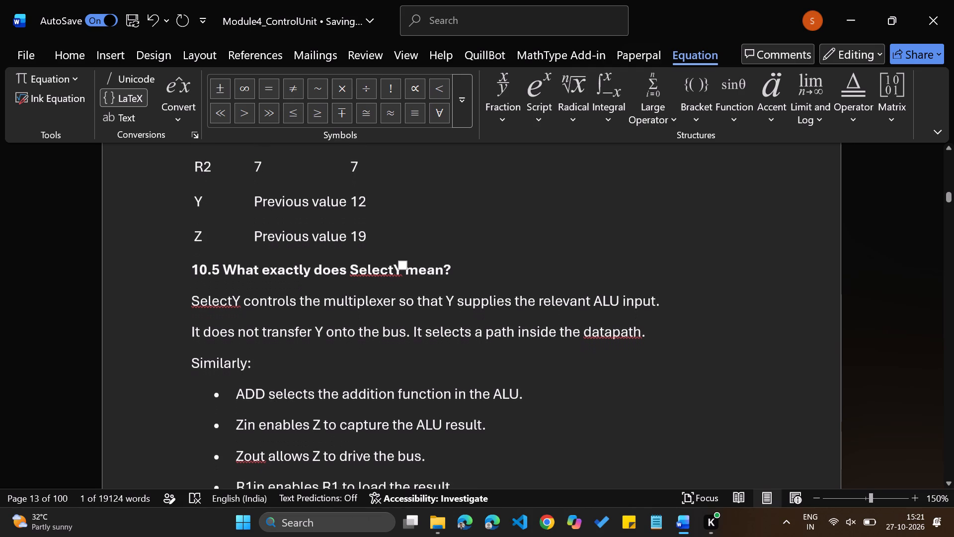
{"action": "scroll", "coordinate": [404, 370], "scroll_direction": "up", "scroll_amount": 1}
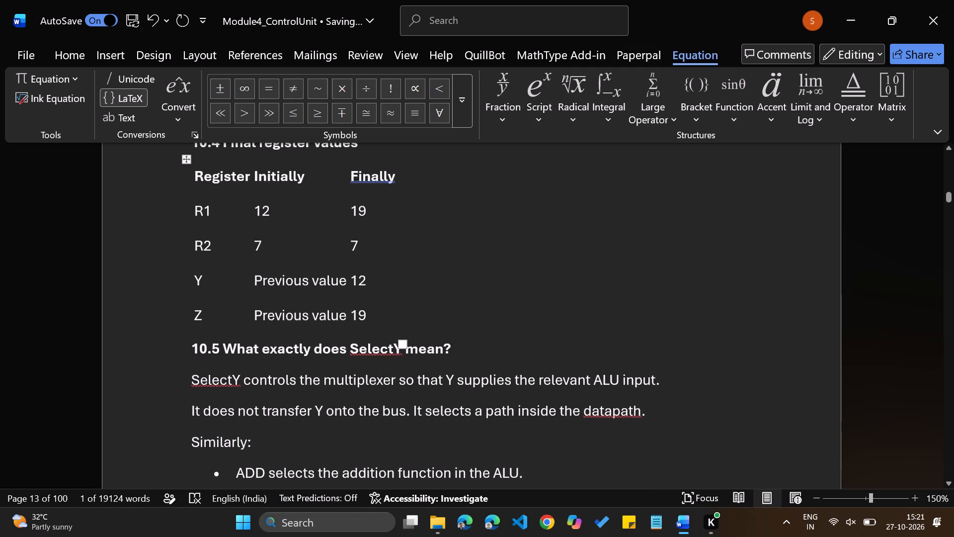
{"action": "scroll", "coordinate": [404, 370], "scroll_direction": "down", "scroll_amount": 1}
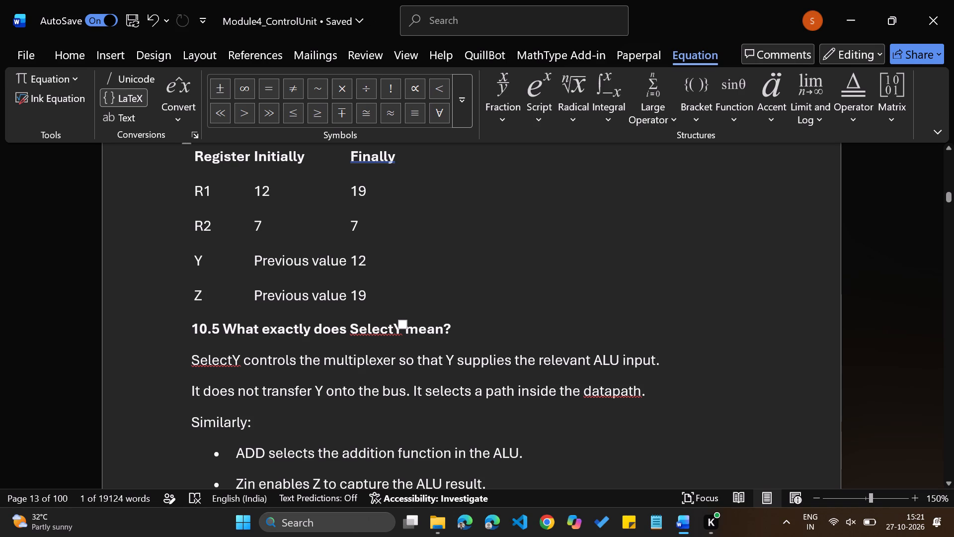
{"action": "scroll", "coordinate": [404, 370], "scroll_direction": "down", "scroll_amount": 1}
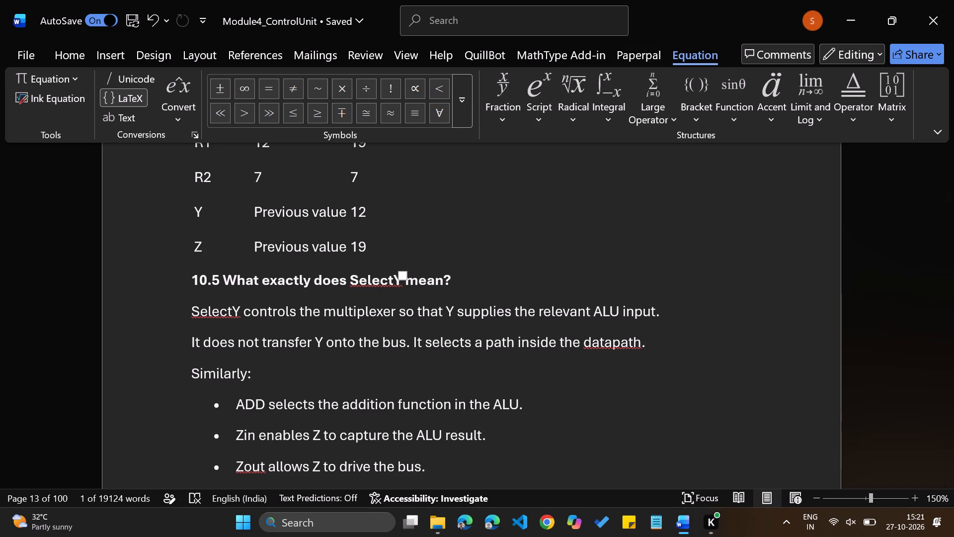
{"action": "scroll", "coordinate": [404, 370], "scroll_direction": "down", "scroll_amount": 1}
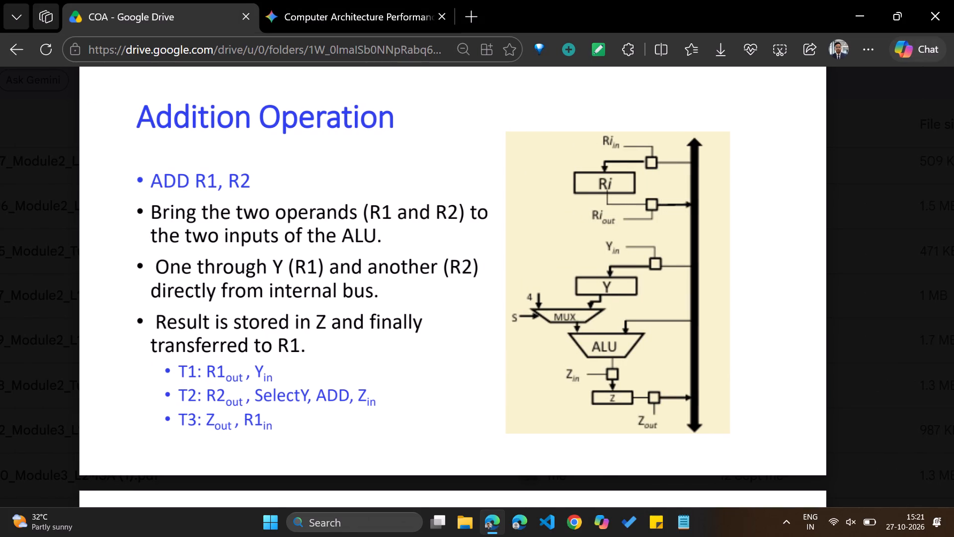
Study the Addition Operation lecture slide with its T1 to T3 control signals, then the Fetching a Word from Memory slide.
{"action": "scroll", "coordinate": [404, 370], "scroll_direction": "down", "scroll_amount": 1}
{"action": "scroll", "coordinate": [404, 370], "scroll_direction": "up", "scroll_amount": 1}
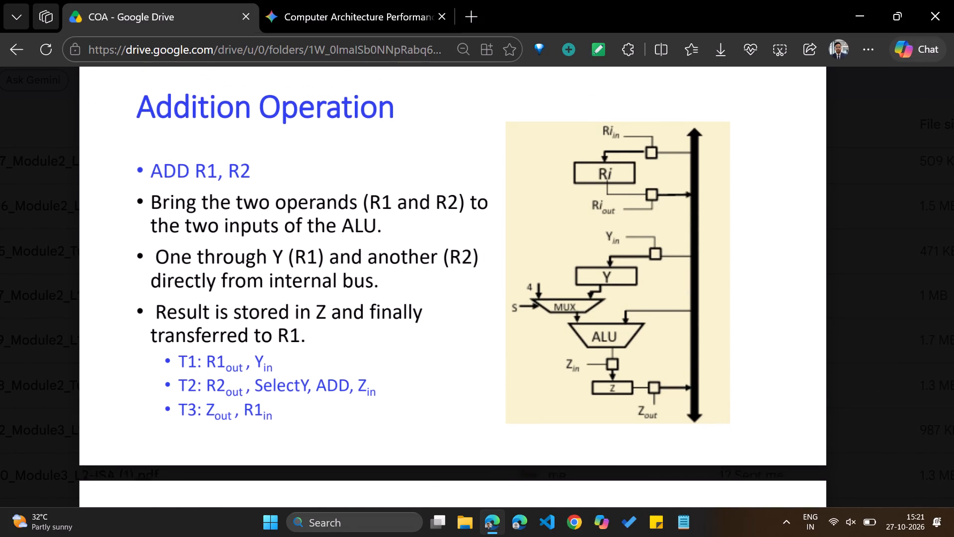
{"action": "scroll", "coordinate": [404, 370], "scroll_direction": "up", "scroll_amount": 1}
{"action": "scroll", "coordinate": [404, 370], "scroll_direction": "down", "scroll_amount": 2}
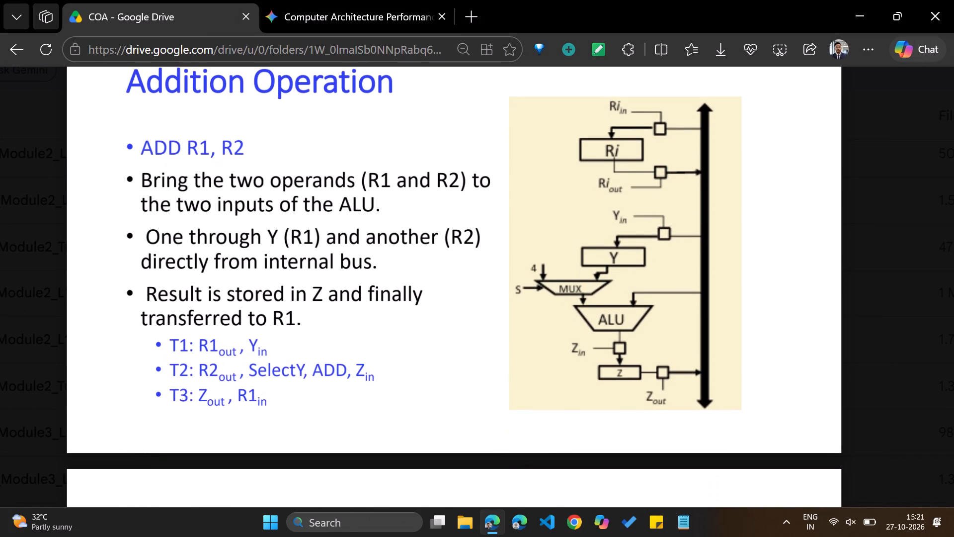
{"action": "scroll", "coordinate": [404, 370], "scroll_direction": "down", "scroll_amount": 4}
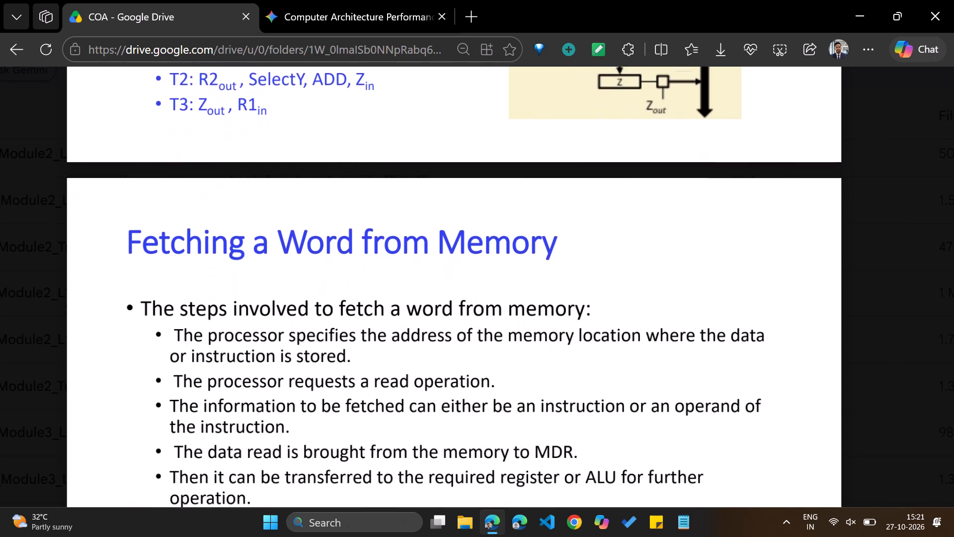
{"action": "scroll", "coordinate": [404, 370], "scroll_direction": "down", "scroll_amount": 1}
In the Word notes, read the rest of section 10.5, including the SelectY notation point, up to the start of section 11.
{"action": "scroll", "coordinate": [404, 370], "scroll_direction": "down", "scroll_amount": 1}
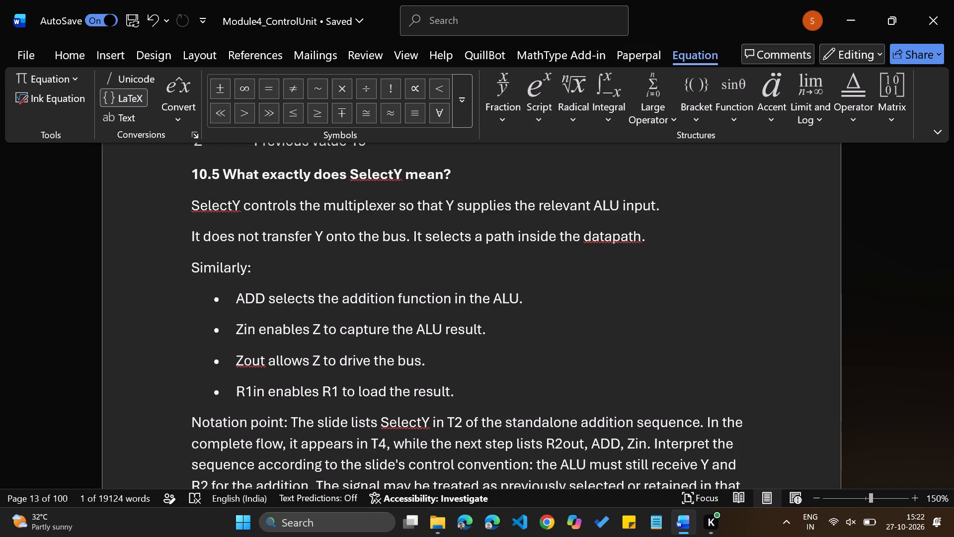
{"action": "scroll", "coordinate": [404, 370], "scroll_direction": "down", "scroll_amount": 1}
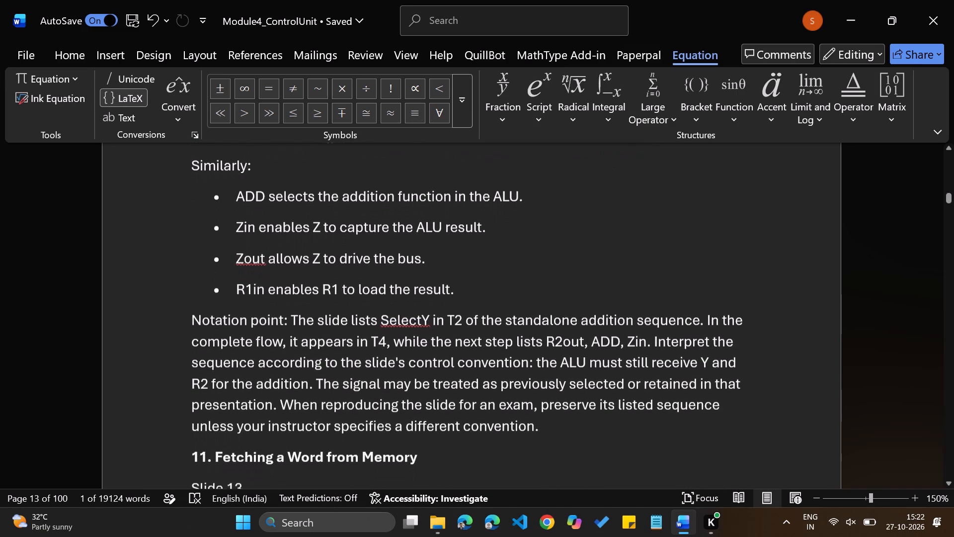
{"action": "scroll", "coordinate": [404, 370], "scroll_direction": "down", "scroll_amount": 2}
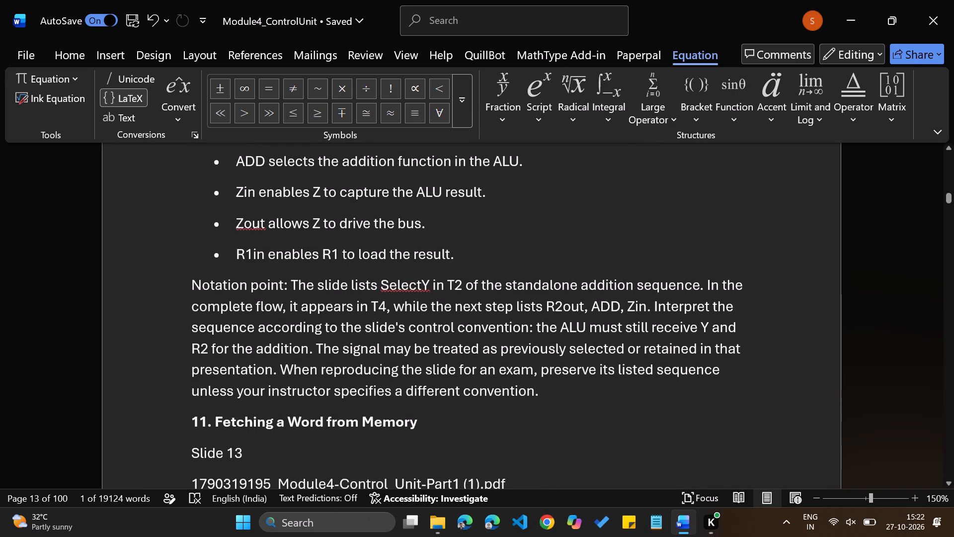
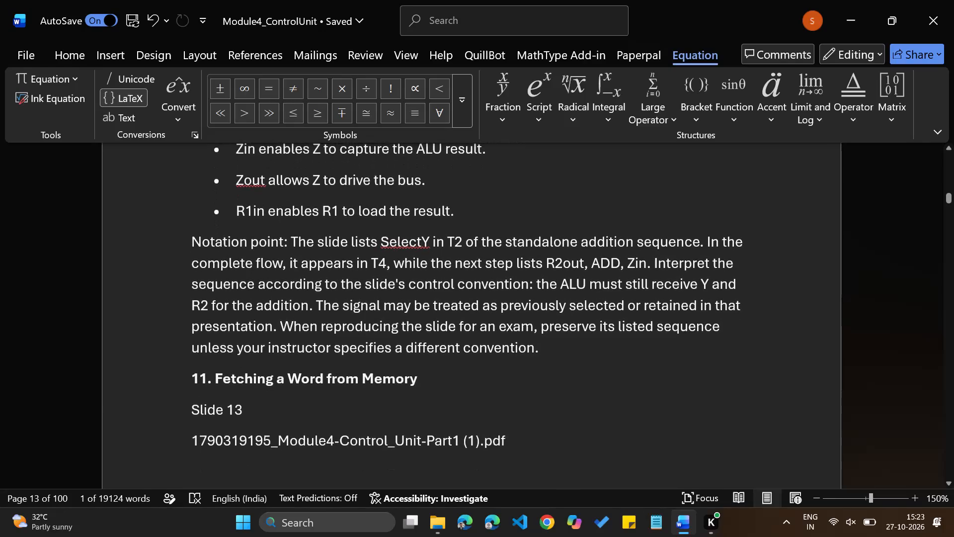
Finish reading the SelectY notation point, then switch to the Edge lecture slides and review Addition Operation and Fetching a Word from Memory.
{"action": "scroll", "coordinate": [404, 370], "scroll_direction": "down", "scroll_amount": 1}
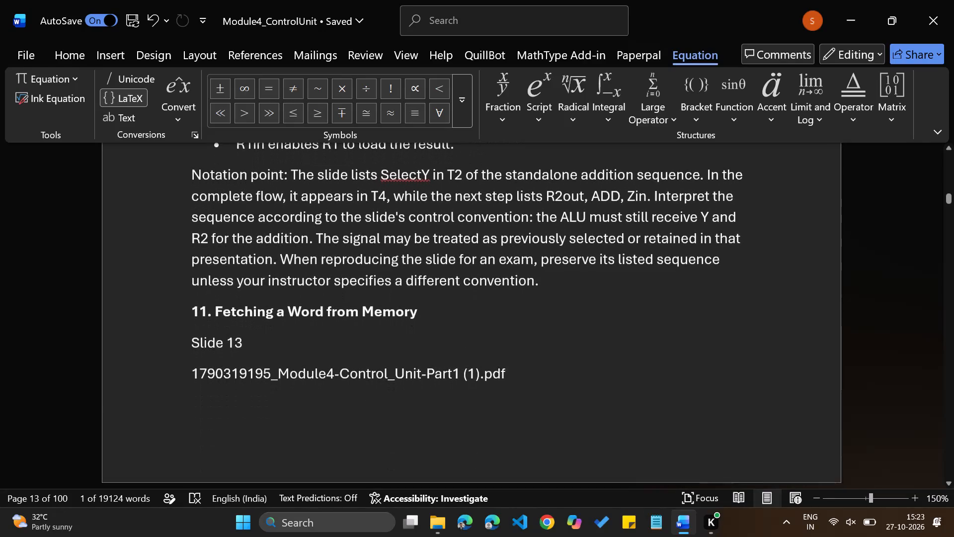
{"action": "scroll", "coordinate": [404, 370], "scroll_direction": "down", "scroll_amount": 1}
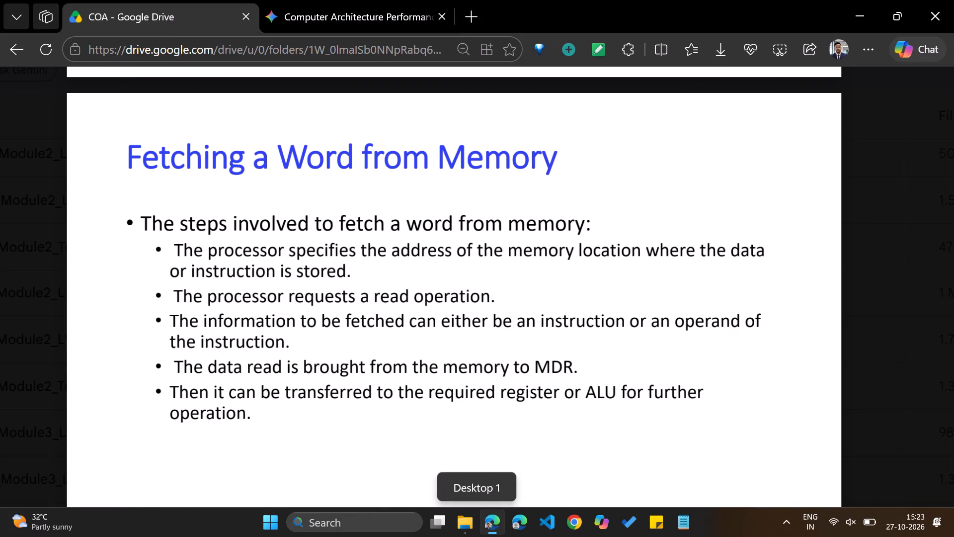
{"action": "scroll", "coordinate": [404, 370], "scroll_direction": "down", "scroll_amount": 1}
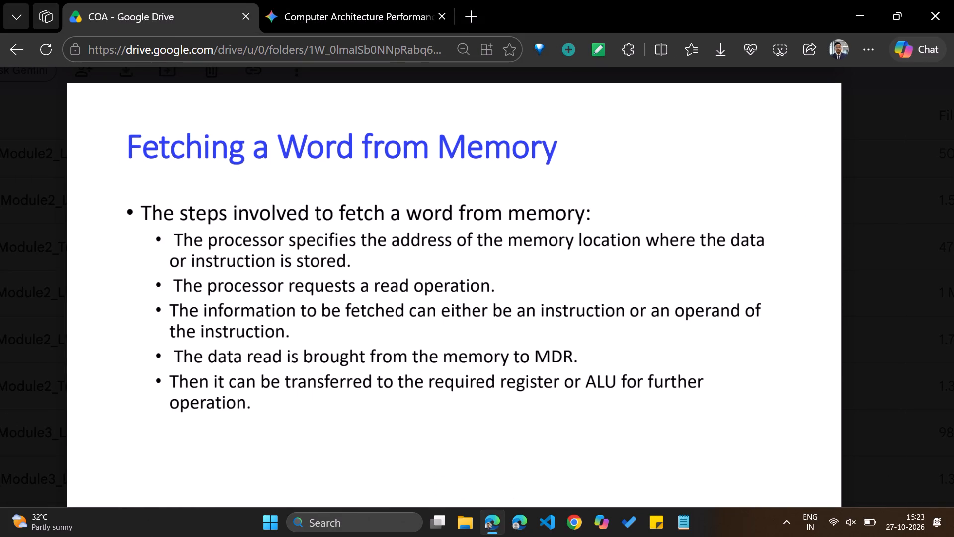
{"action": "scroll", "coordinate": [404, 370], "scroll_direction": "up", "scroll_amount": 3}
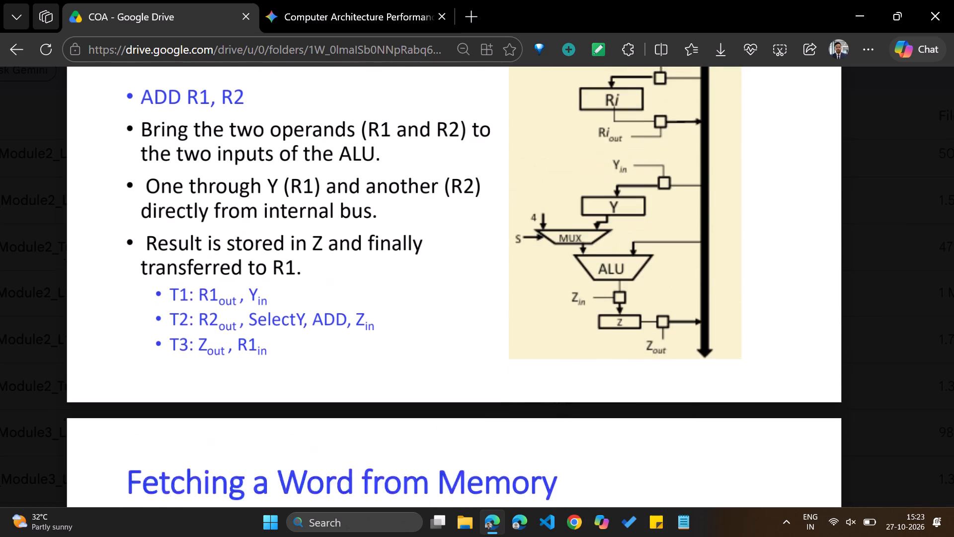
{"action": "scroll", "coordinate": [404, 370], "scroll_direction": "up", "scroll_amount": 2}
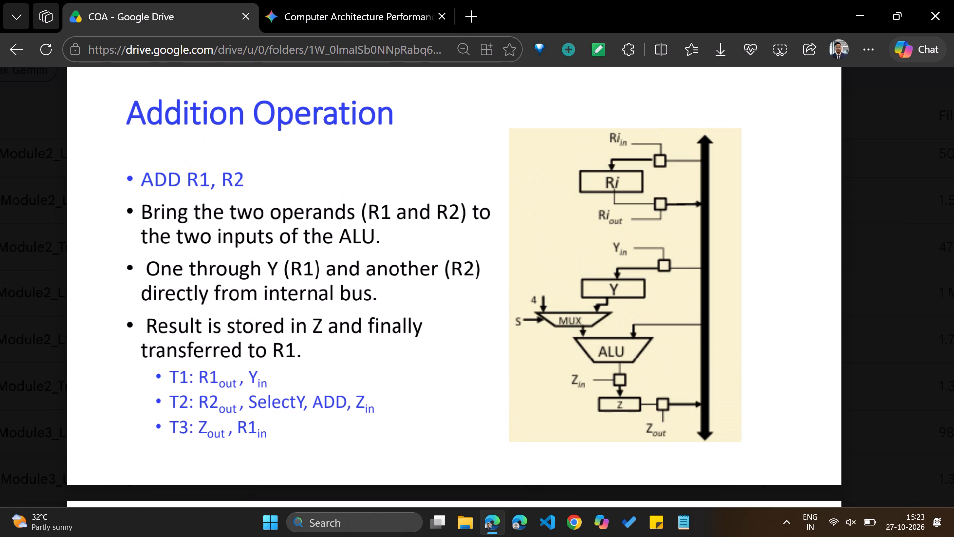
{"action": "scroll", "coordinate": [404, 370], "scroll_direction": "down", "scroll_amount": 3}
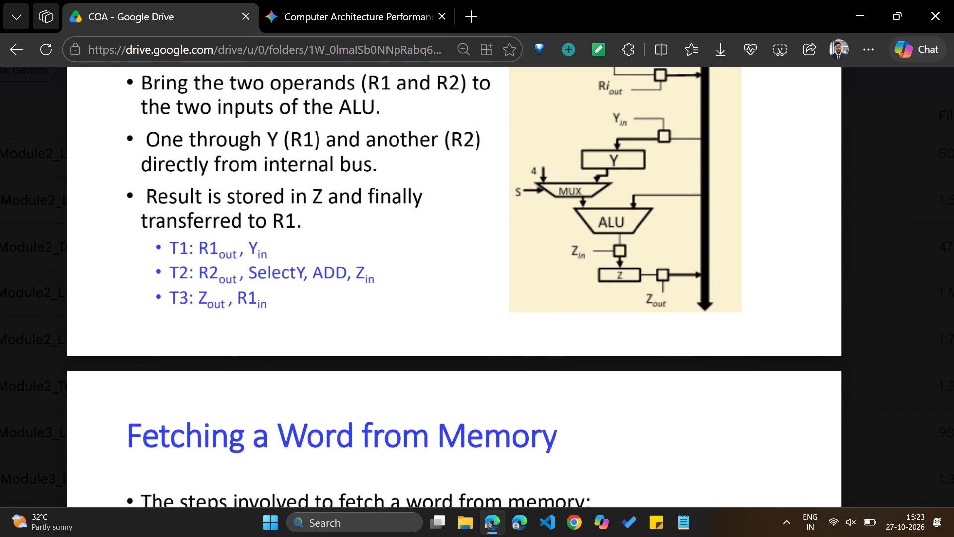
{"action": "scroll", "coordinate": [404, 370], "scroll_direction": "down", "scroll_amount": 4}
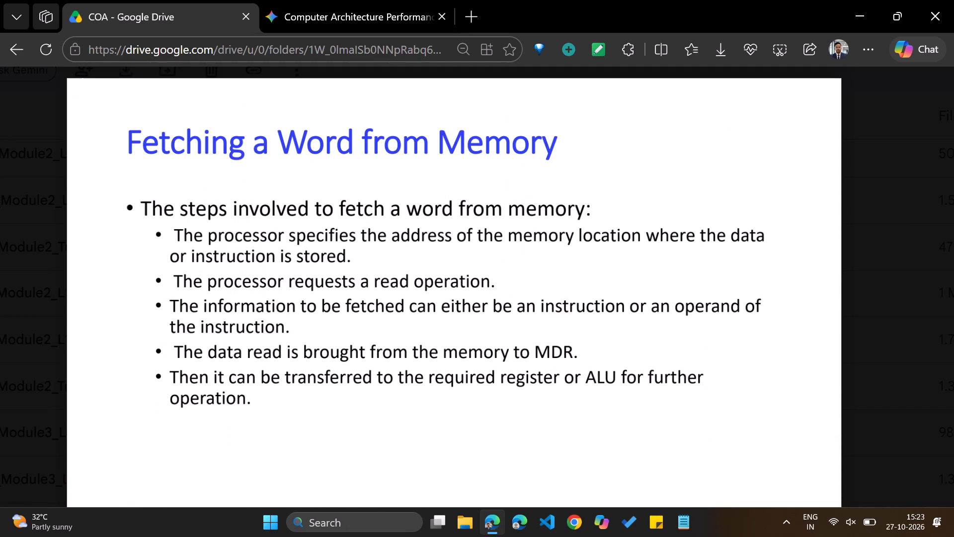
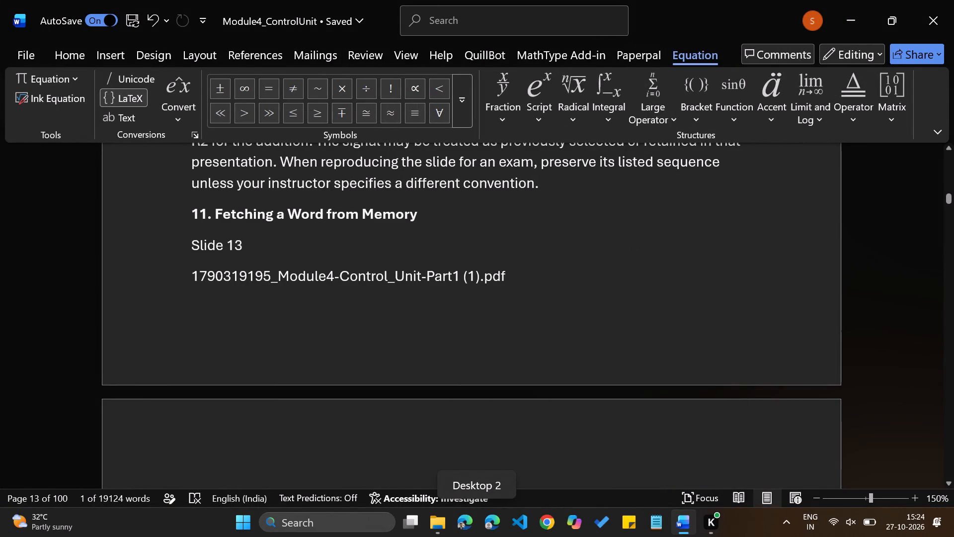
Delete the Slide 13 reference and the PDF file name beneath the heading "11. Fetching a Word from Memory".
{"action": "left_click_drag", "start_coordinate": [523, 294], "coordinate": [528, 276]}
{"action": "left_click_drag", "start_coordinate": [528, 276], "coordinate": [158, 266]}
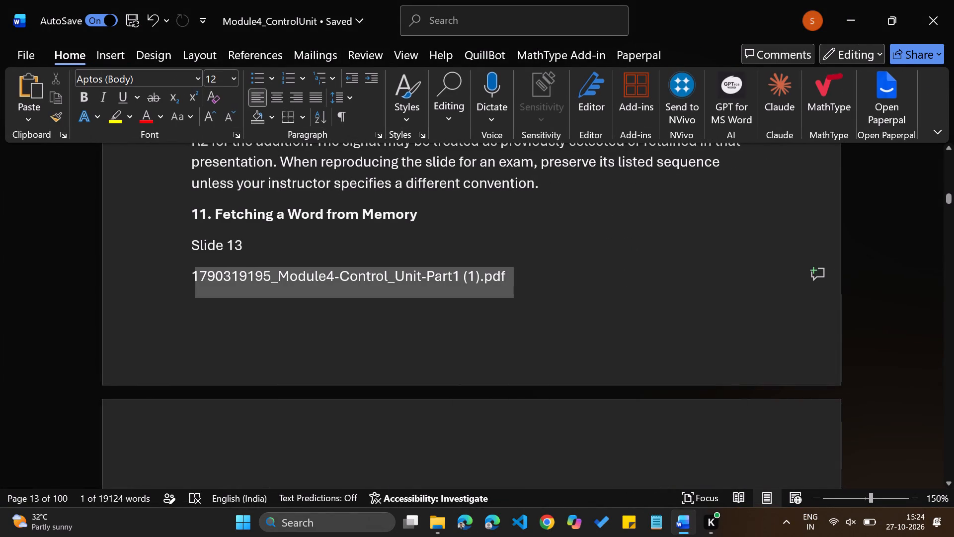
{"action": "left_click_drag", "start_coordinate": [158, 266], "coordinate": [159, 263]}
{"action": "key", "text": "BackSpace"}
Read section 11.2 General sequence and convert its raw LaTeX line for Address → MAR, Memory data → MDR into a formatted equation.
{"action": "scroll", "coordinate": [214, 312], "scroll_direction": "down", "scroll_amount": 1}
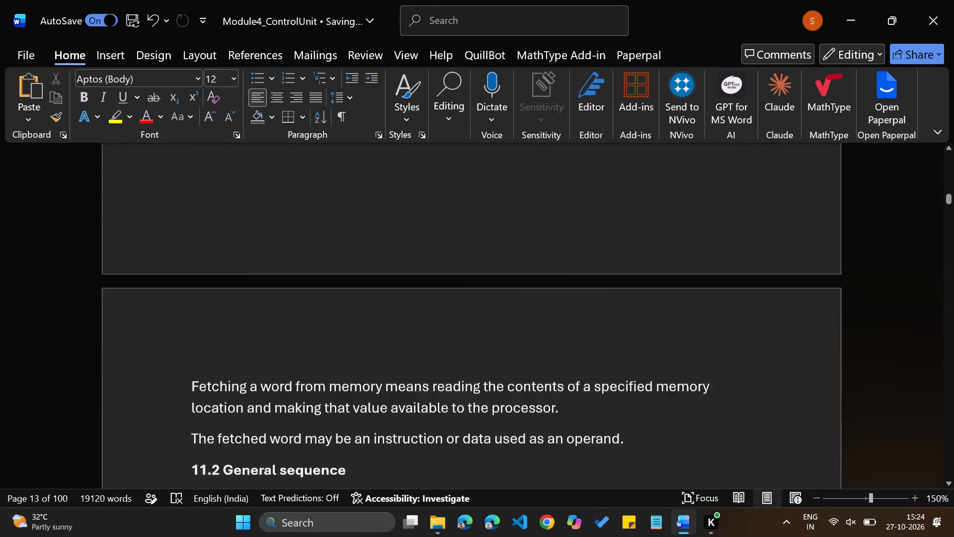
{"action": "scroll", "coordinate": [214, 312], "scroll_direction": "down", "scroll_amount": 1}
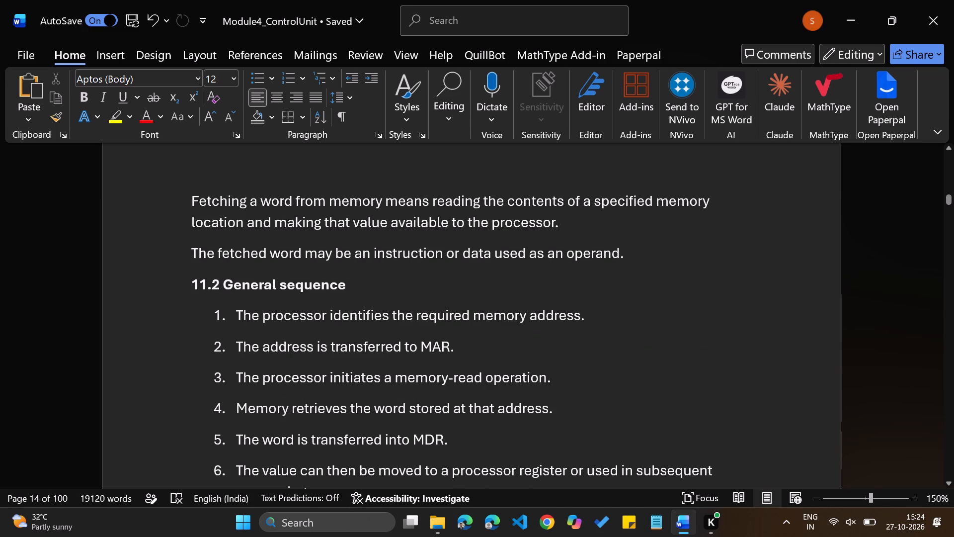
{"action": "scroll", "coordinate": [421, 306], "scroll_direction": "down", "scroll_amount": 1}
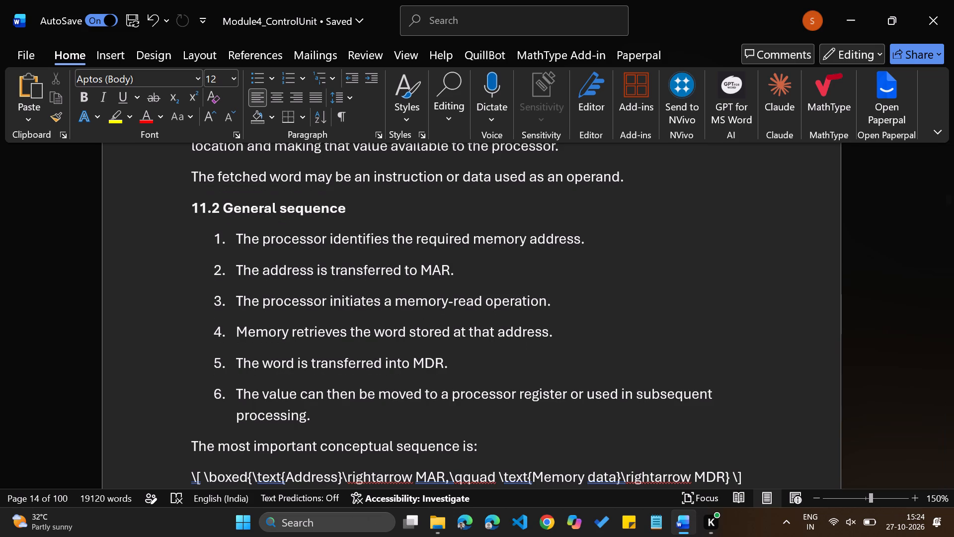
{"action": "scroll", "coordinate": [421, 306], "scroll_direction": "down", "scroll_amount": 2}
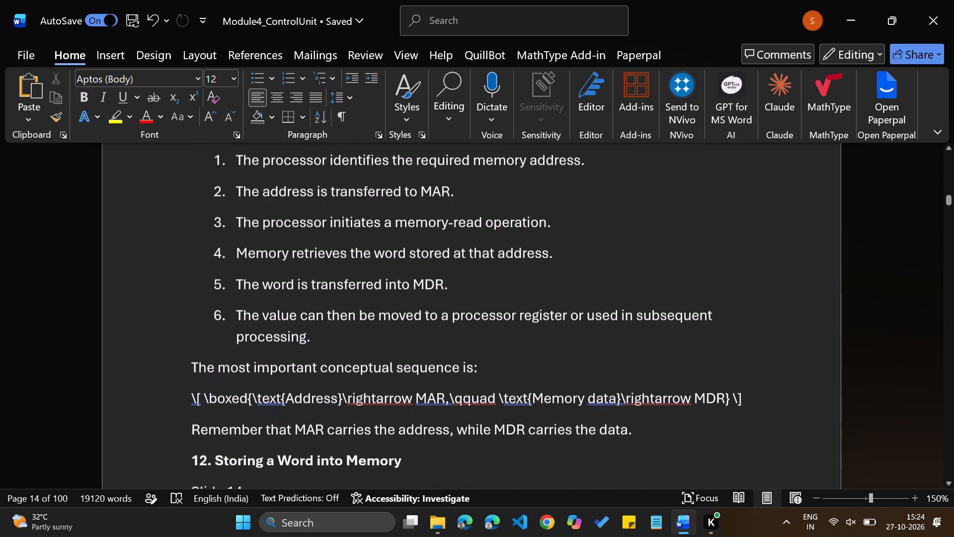
{"action": "scroll", "coordinate": [421, 306], "scroll_direction": "down", "scroll_amount": 1}
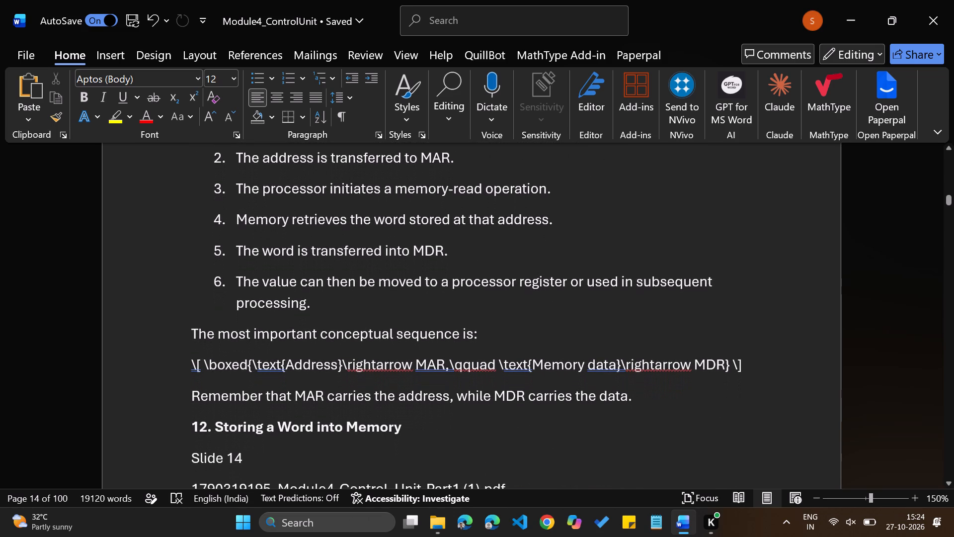
{"action": "scroll", "coordinate": [421, 306], "scroll_direction": "down", "scroll_amount": 1}
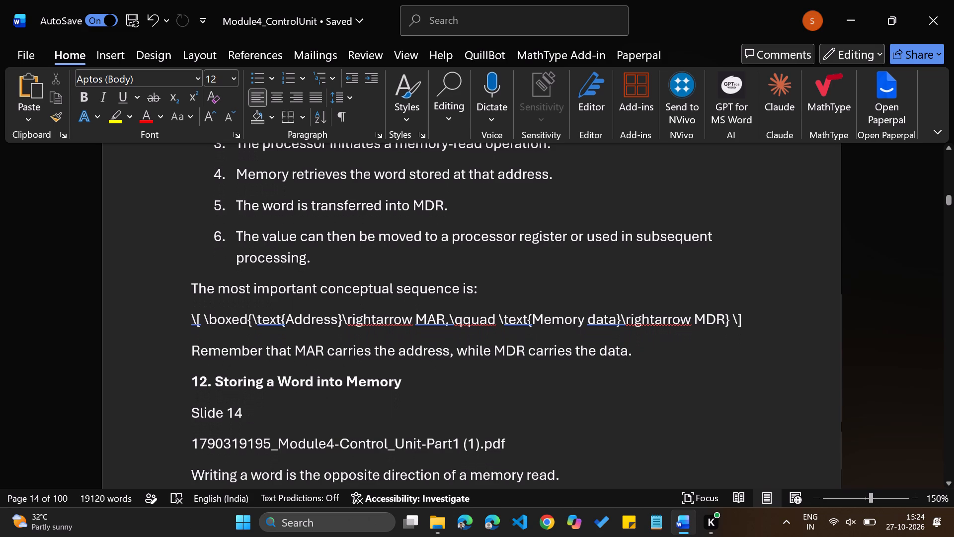
{"action": "left_click_drag", "start_coordinate": [753, 317], "coordinate": [244, 306]}
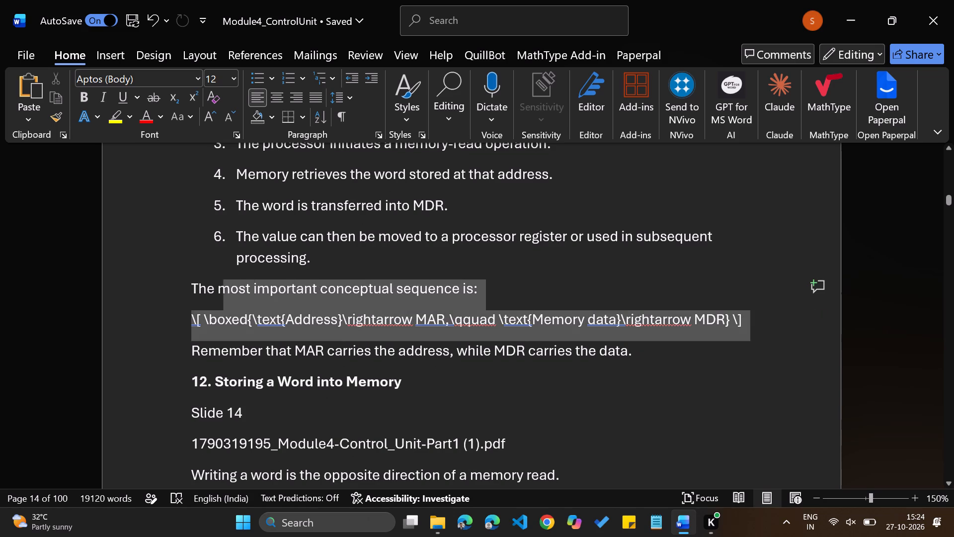
{"action": "left_click_drag", "start_coordinate": [244, 306], "coordinate": [196, 312]}
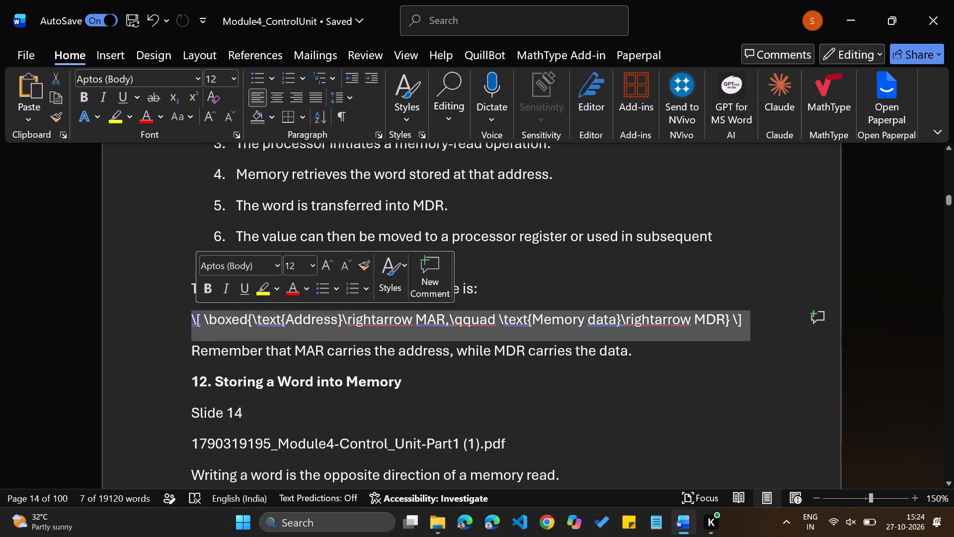
{"action": "key", "text": "alt+plus"}
{"action": "scroll", "coordinate": [249, 364], "scroll_direction": "down", "scroll_amount": 1}
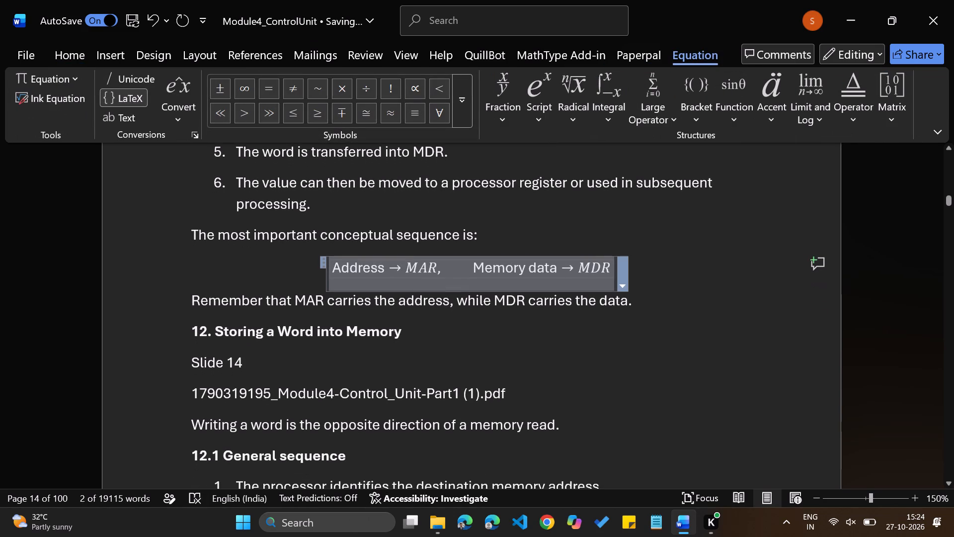
{"action": "left_click", "coordinate": [315, 355]}
Delete the heading "12. Storing a Word into Memory" together with the Slide 14 reference and PDF file name below it.
{"action": "scroll", "coordinate": [315, 355], "scroll_direction": "down", "scroll_amount": 1}
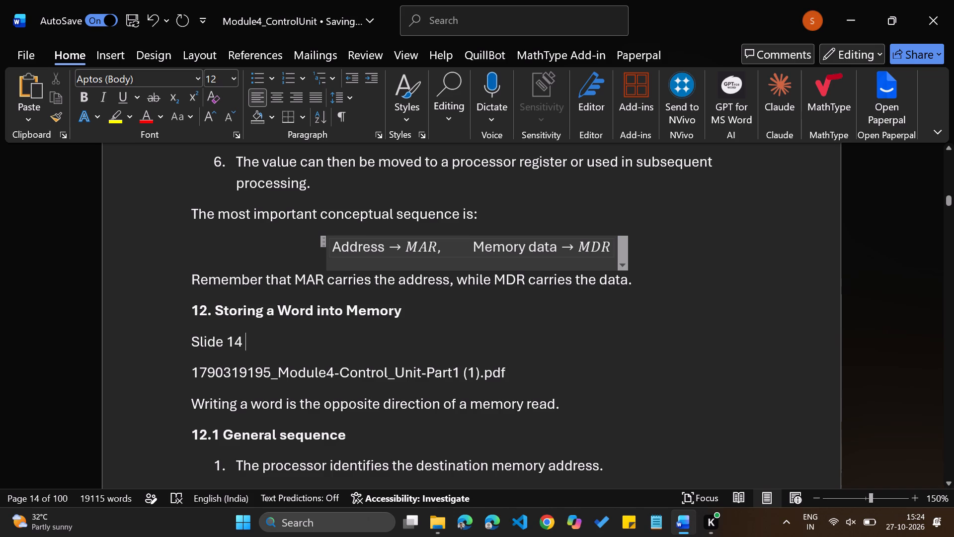
{"action": "scroll", "coordinate": [315, 355], "scroll_direction": "down", "scroll_amount": 1}
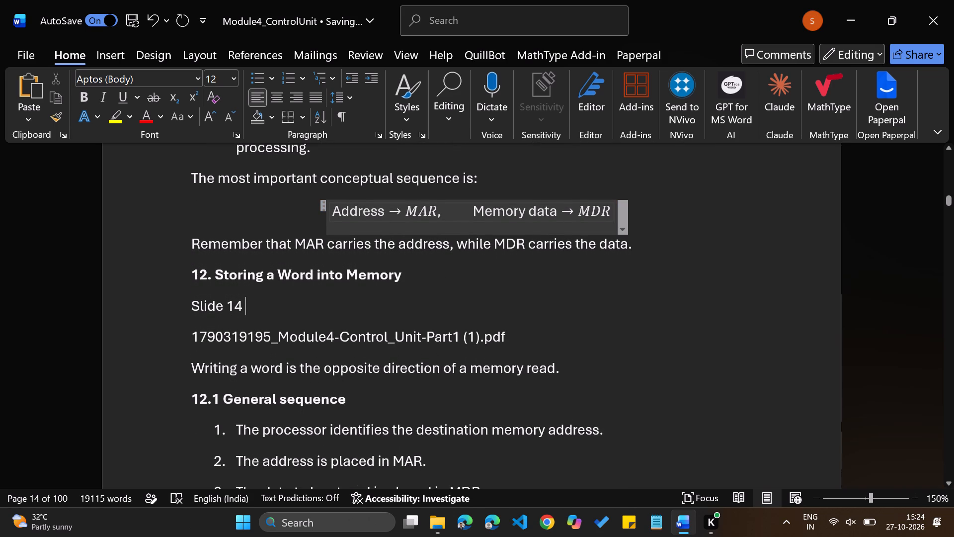
{"action": "left_click_drag", "start_coordinate": [518, 341], "coordinate": [313, 291]}
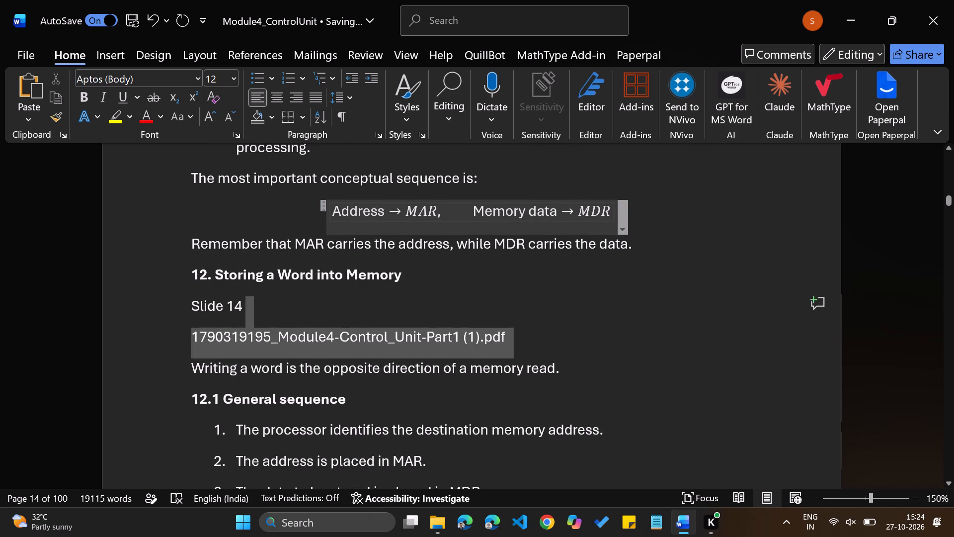
{"action": "left_click_drag", "start_coordinate": [313, 291], "coordinate": [177, 295]}
{"action": "key", "text": "BackSpace"}
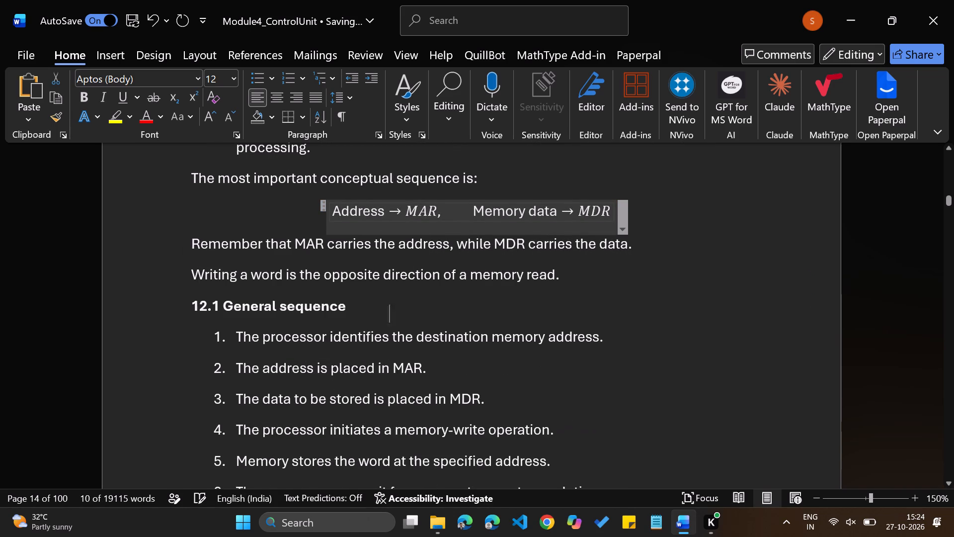
Read section 12.1 General sequence and convert its raw LaTeX line for Address → MAR, Data to store → MDR into a formatted equation.
{"action": "scroll", "coordinate": [177, 295], "scroll_direction": "down", "scroll_amount": 1}
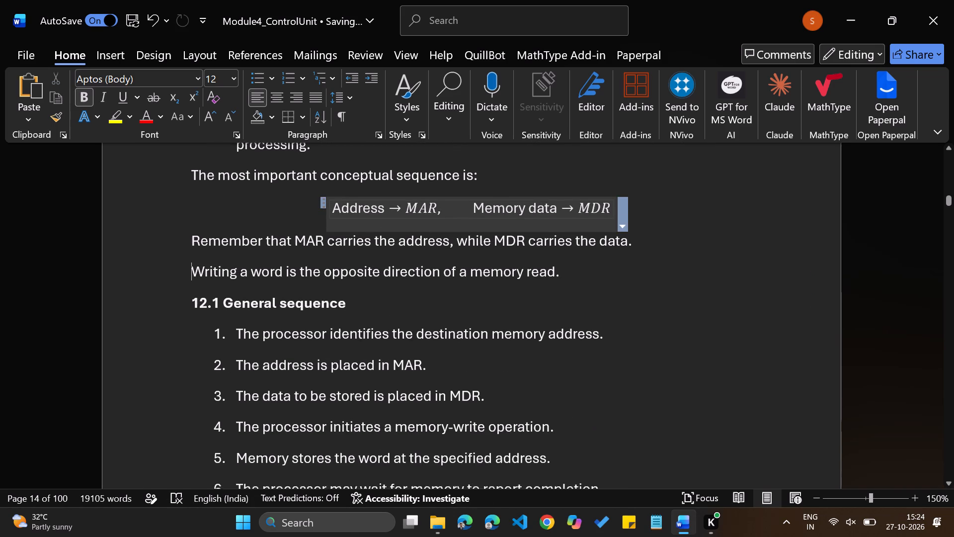
{"action": "scroll", "coordinate": [177, 295], "scroll_direction": "down", "scroll_amount": 2}
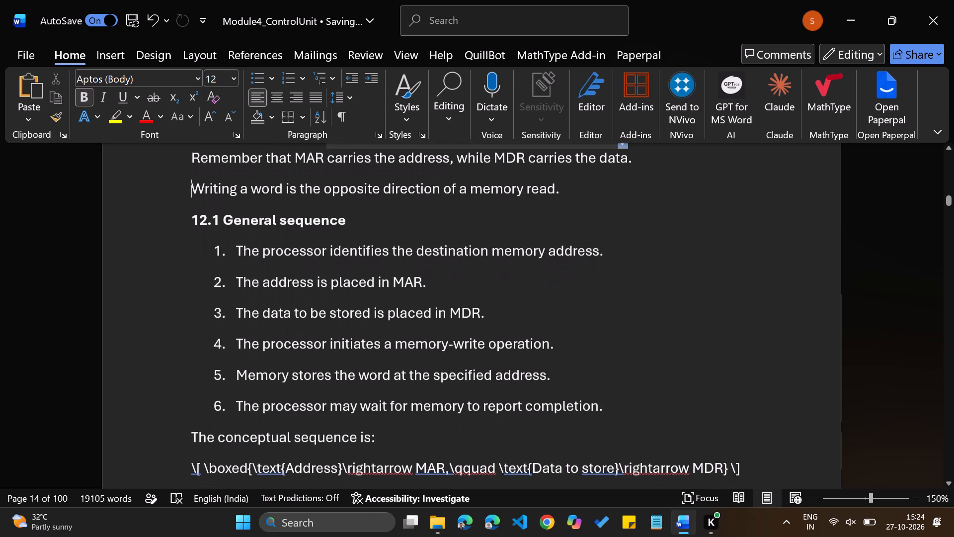
{"action": "scroll", "coordinate": [177, 295], "scroll_direction": "down", "scroll_amount": 1}
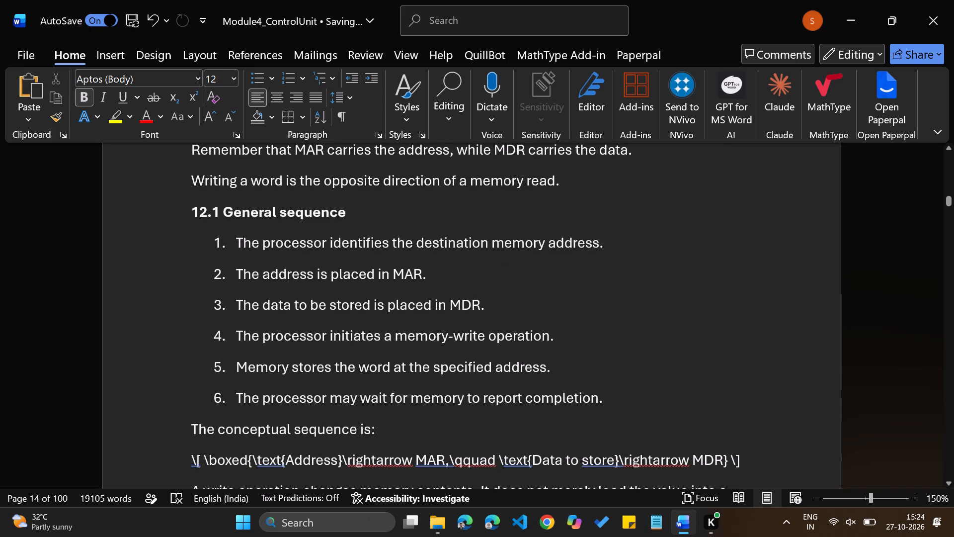
{"action": "left_click", "coordinate": [177, 295]}
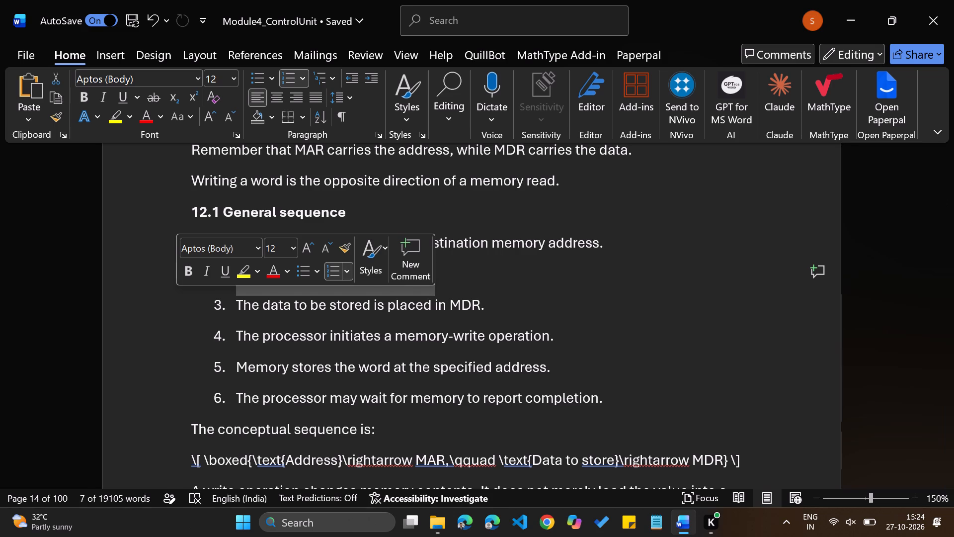
{"action": "left_click", "coordinate": [265, 362]}
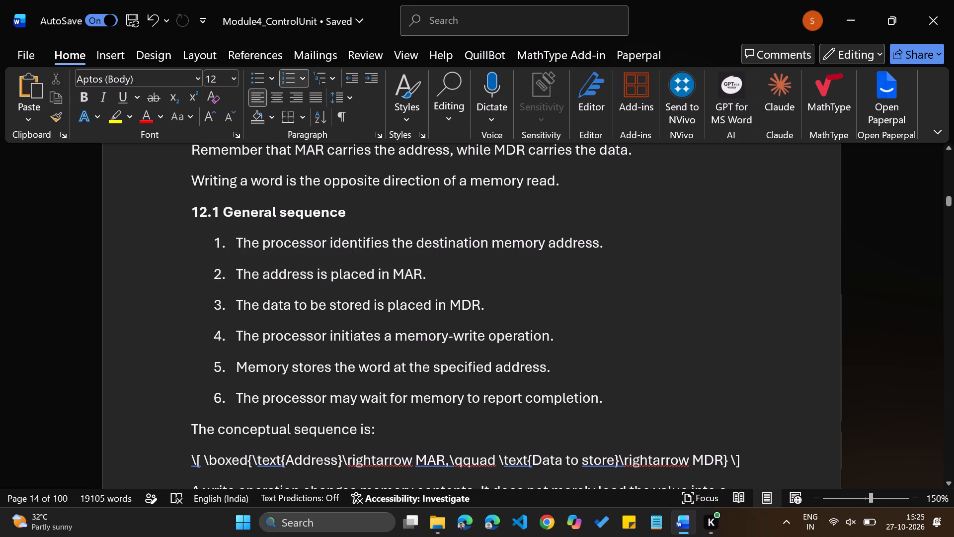
{"action": "scroll", "coordinate": [345, 362], "scroll_direction": "down", "scroll_amount": 1}
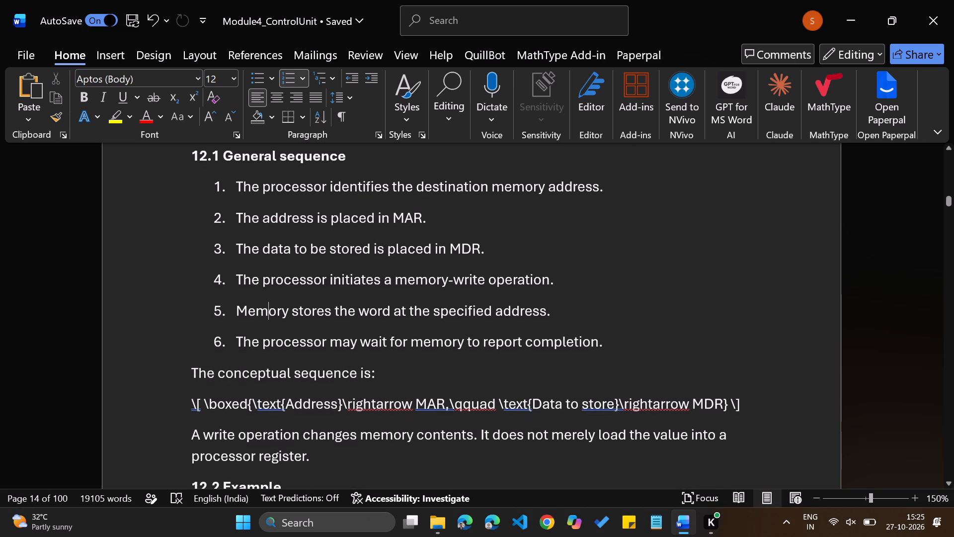
{"action": "scroll", "coordinate": [345, 362], "scroll_direction": "down", "scroll_amount": 1}
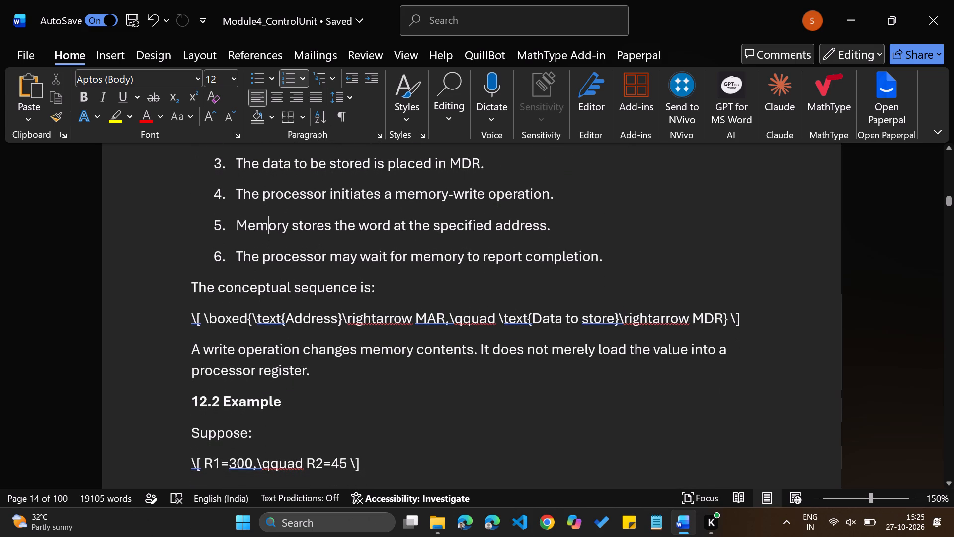
{"action": "left_click_drag", "start_coordinate": [742, 316], "coordinate": [194, 315]}
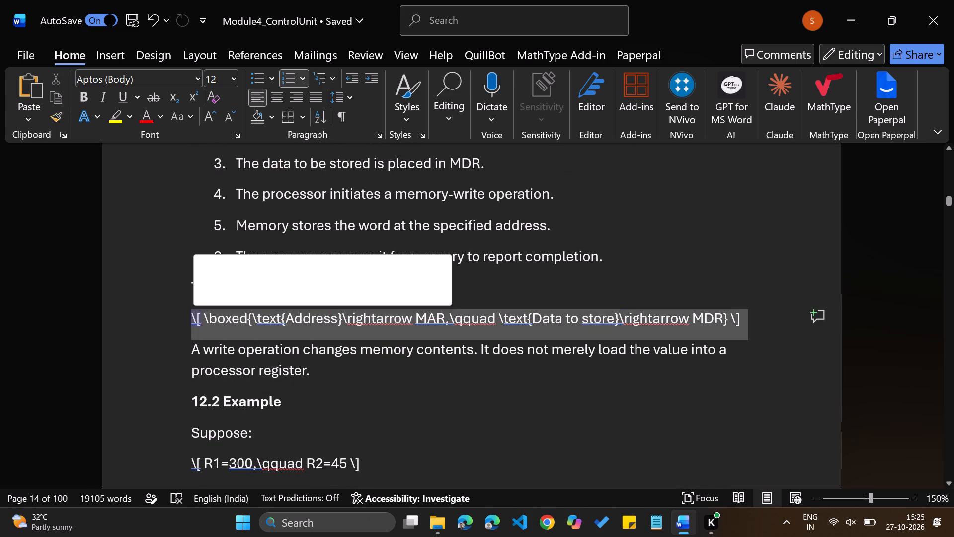
{"action": "key", "text": "alt+plus"}
{"action": "left_click", "coordinate": [232, 390]}
Convert the raw LaTeX line R1=300, R2=45 in section 12.2 Example into a formatted equation.
{"action": "scroll", "coordinate": [232, 390], "scroll_direction": "down", "scroll_amount": 1}
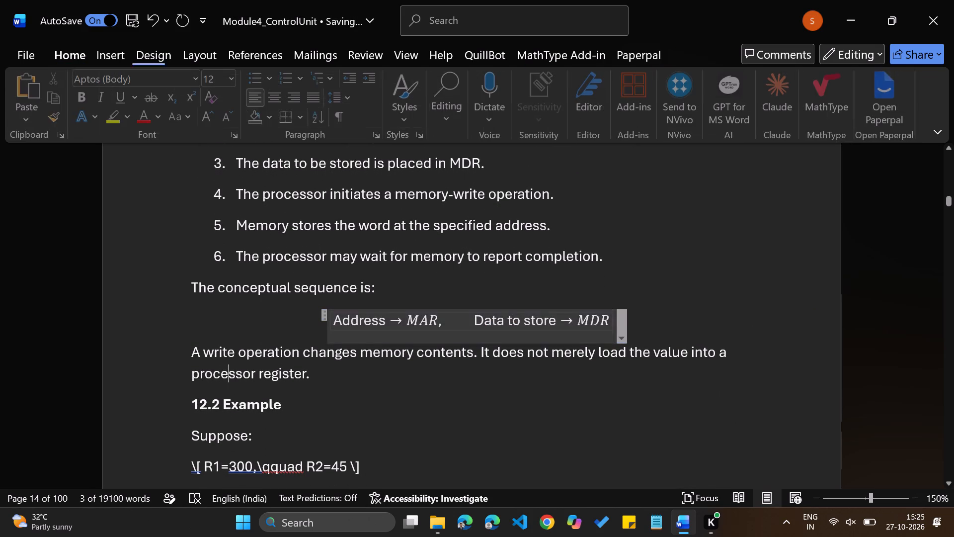
{"action": "scroll", "coordinate": [232, 390], "scroll_direction": "down", "scroll_amount": 1}
{"action": "left_click_drag", "start_coordinate": [379, 330], "coordinate": [187, 345]}
{"action": "key", "text": "alt+plus"}
{"action": "left_click", "coordinate": [263, 395]}
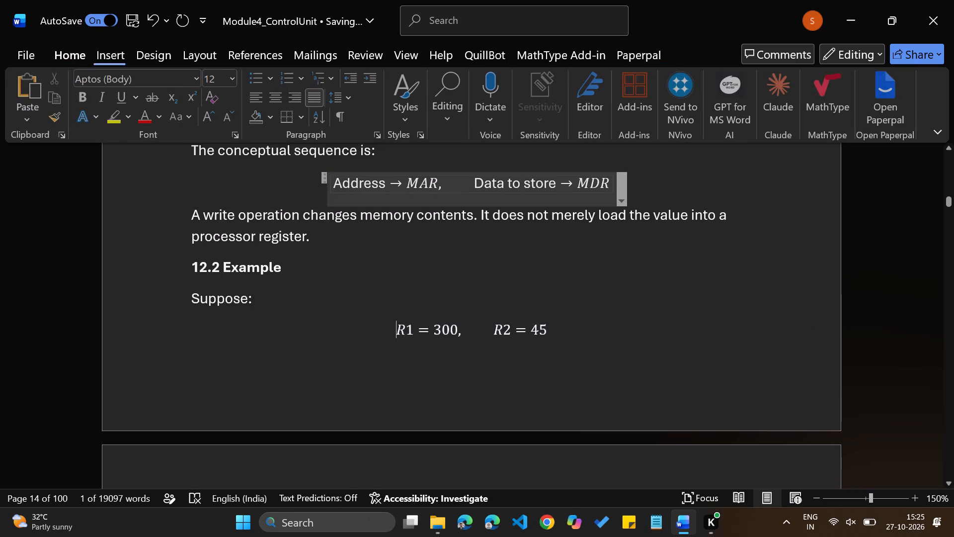
Convert the raw LaTeX line under "The instruction means:" into the formatted equation M[R1] ← R2.
{"action": "scroll", "coordinate": [263, 395], "scroll_direction": "down", "scroll_amount": 2}
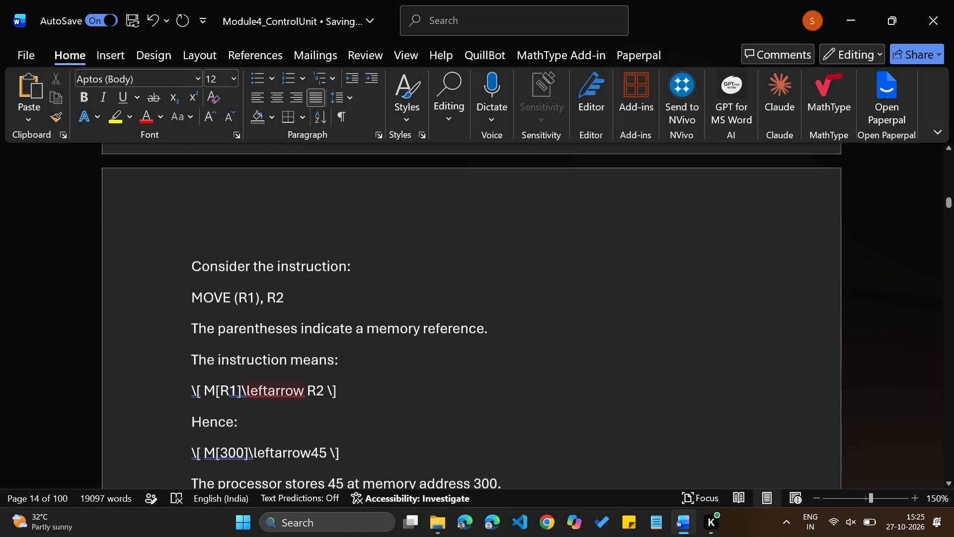
{"action": "left_click_drag", "start_coordinate": [339, 392], "coordinate": [214, 392]}
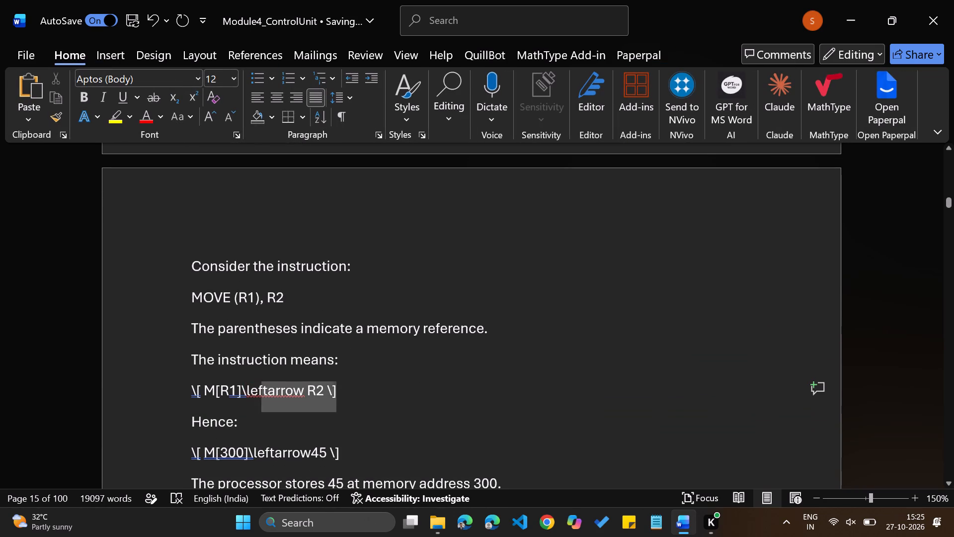
{"action": "left_click_drag", "start_coordinate": [214, 392], "coordinate": [177, 389]}
{"action": "key", "text": "alt+plus"}
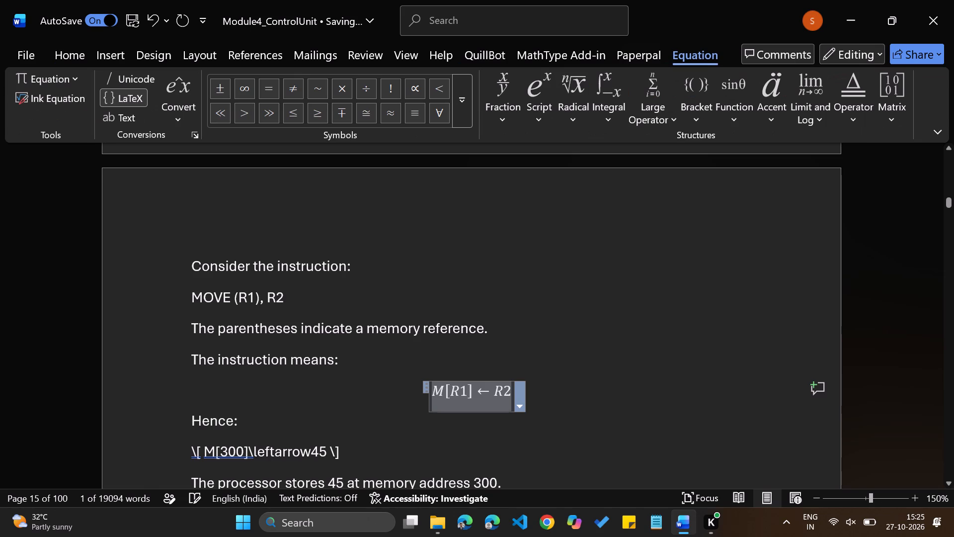
{"action": "scroll", "coordinate": [232, 434], "scroll_direction": "down", "scroll_amount": 1}
{"action": "left_click", "coordinate": [300, 399]}
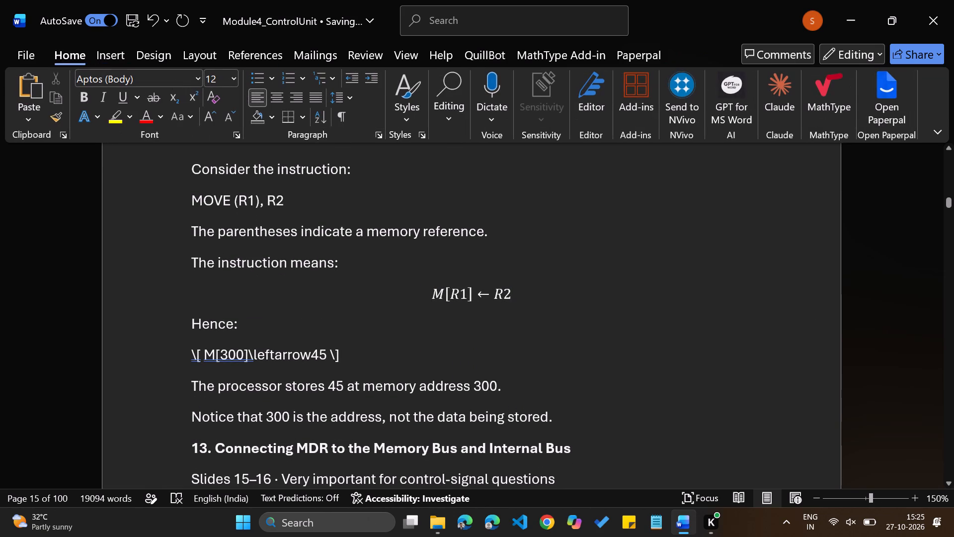
Convert the raw LaTeX line under "Hence:" into the formatted equation M[300] ← 45.
{"action": "left_click_drag", "start_coordinate": [355, 345], "coordinate": [341, 340]}
{"action": "left_click_drag", "start_coordinate": [341, 340], "coordinate": [341, 340]}
{"action": "left_click_drag", "start_coordinate": [341, 340], "coordinate": [341, 340]}
{"action": "scroll", "coordinate": [341, 340], "scroll_direction": "down", "scroll_amount": 1}
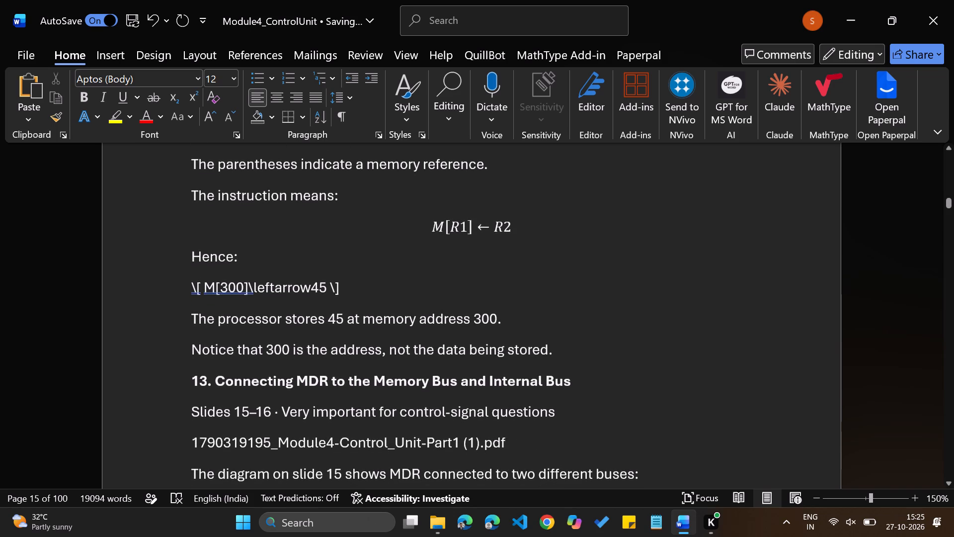
{"action": "scroll", "coordinate": [341, 340], "scroll_direction": "up", "scroll_amount": 1}
{"action": "left_click_drag", "start_coordinate": [346, 333], "coordinate": [228, 349]}
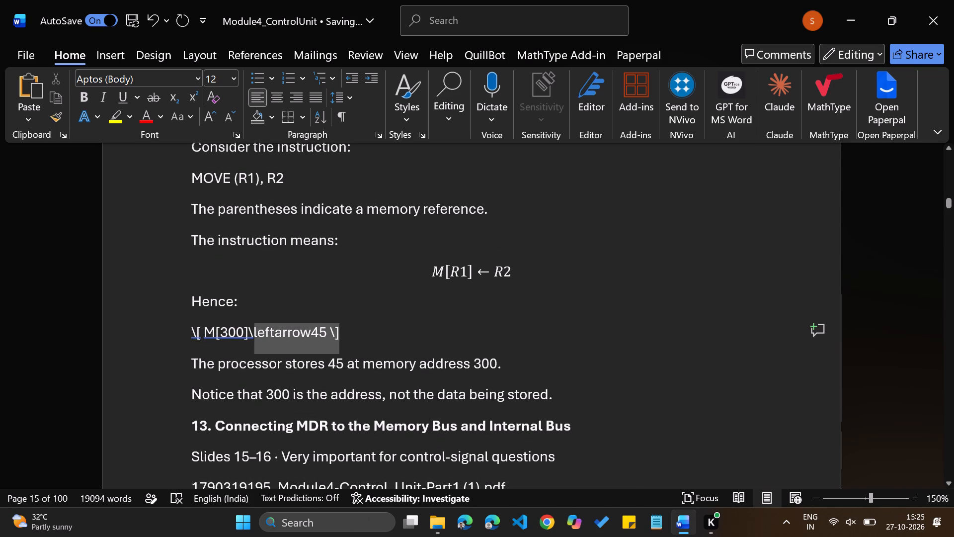
{"action": "left_click_drag", "start_coordinate": [228, 349], "coordinate": [181, 344]}
{"action": "key", "text": "alt+plus"}
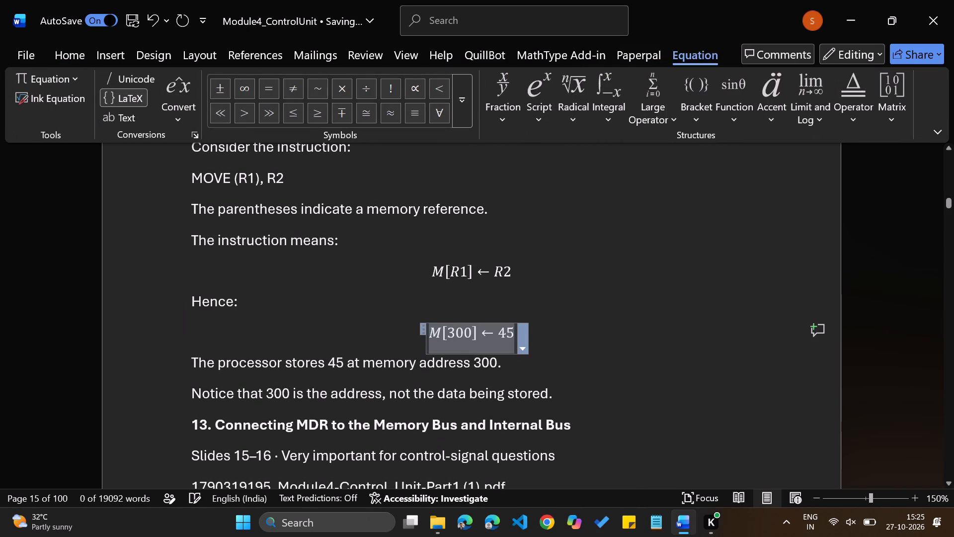
Delete the "Slides 15–16" reference line and the PDF file name line under heading 13, Connecting MDR to the Memory Bus and Internal Bus.
{"action": "scroll", "coordinate": [333, 408], "scroll_direction": "down", "scroll_amount": 1}
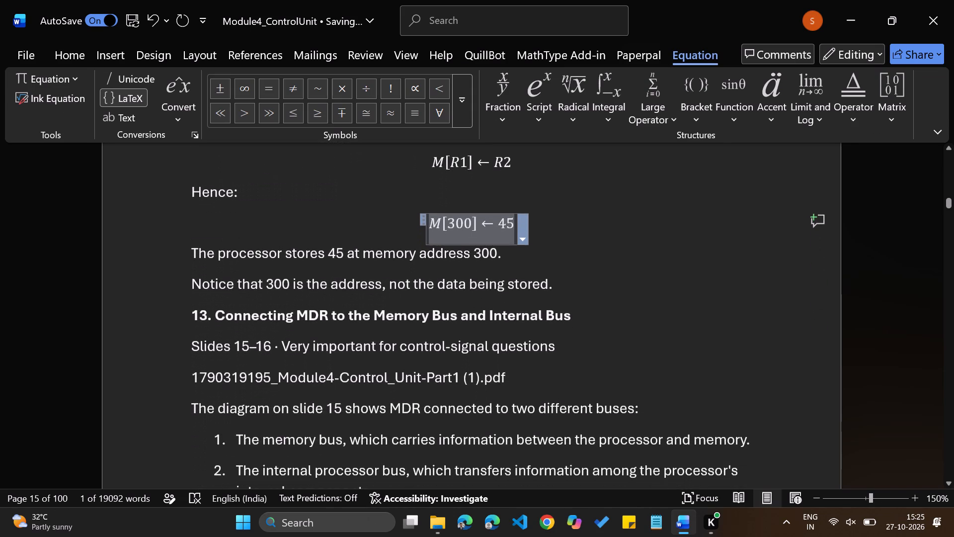
{"action": "scroll", "coordinate": [333, 408], "scroll_direction": "down", "scroll_amount": 2}
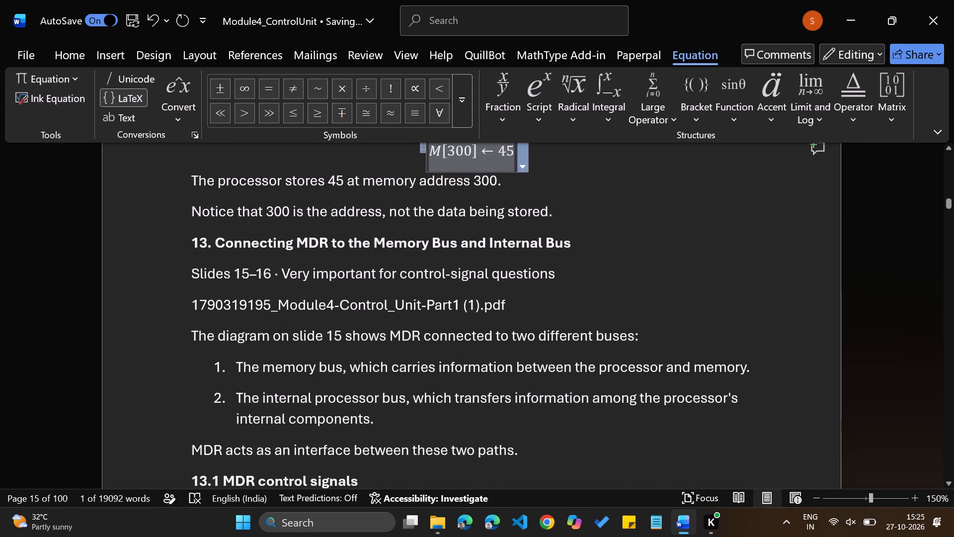
{"action": "scroll", "coordinate": [333, 408], "scroll_direction": "down", "scroll_amount": 1}
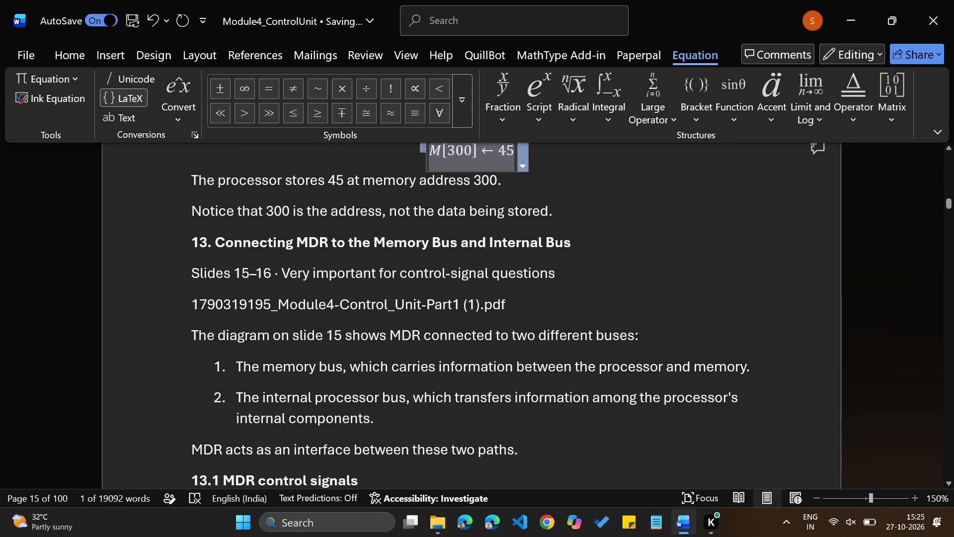
{"action": "scroll", "coordinate": [333, 408], "scroll_direction": "down", "scroll_amount": 1}
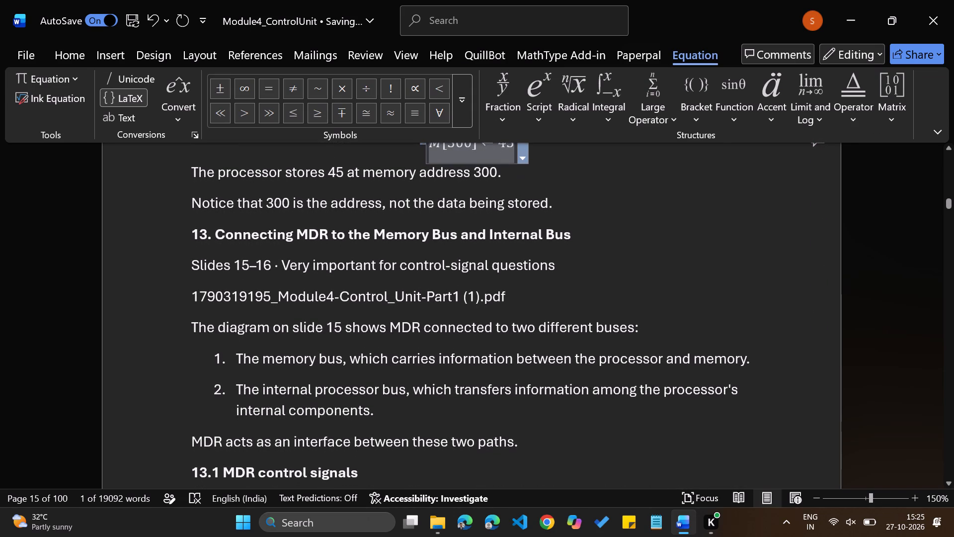
{"action": "scroll", "coordinate": [333, 408], "scroll_direction": "down", "scroll_amount": 1}
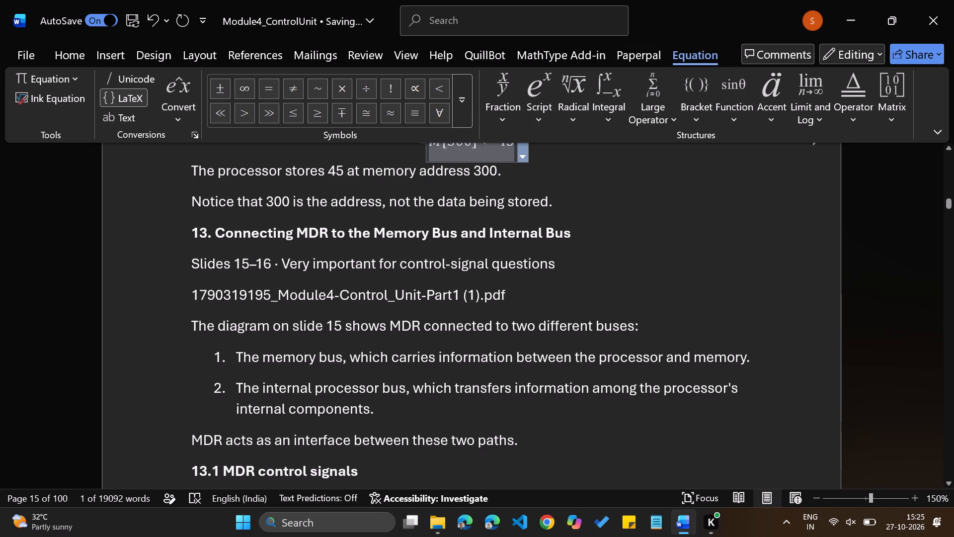
{"action": "scroll", "coordinate": [333, 408], "scroll_direction": "down", "scroll_amount": 1}
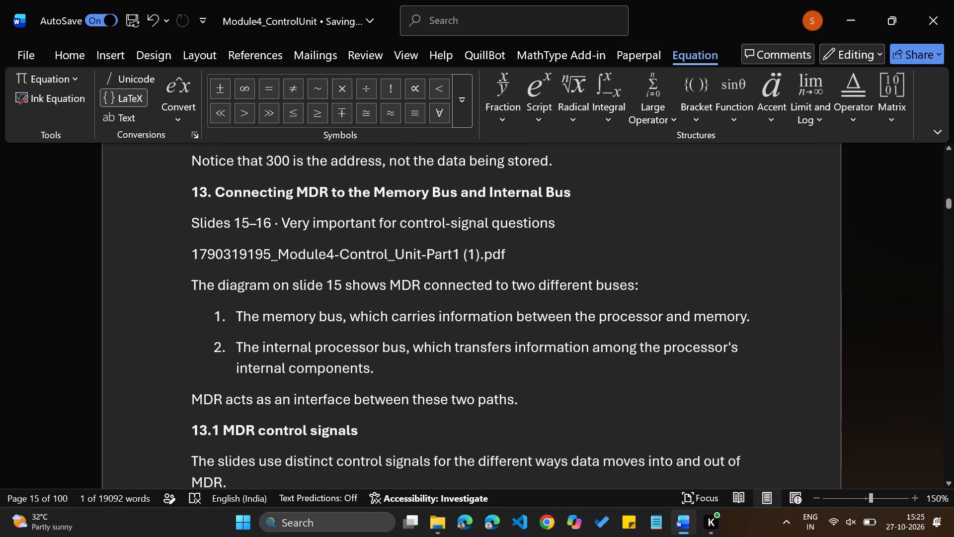
{"action": "scroll", "coordinate": [333, 408], "scroll_direction": "down", "scroll_amount": 1}
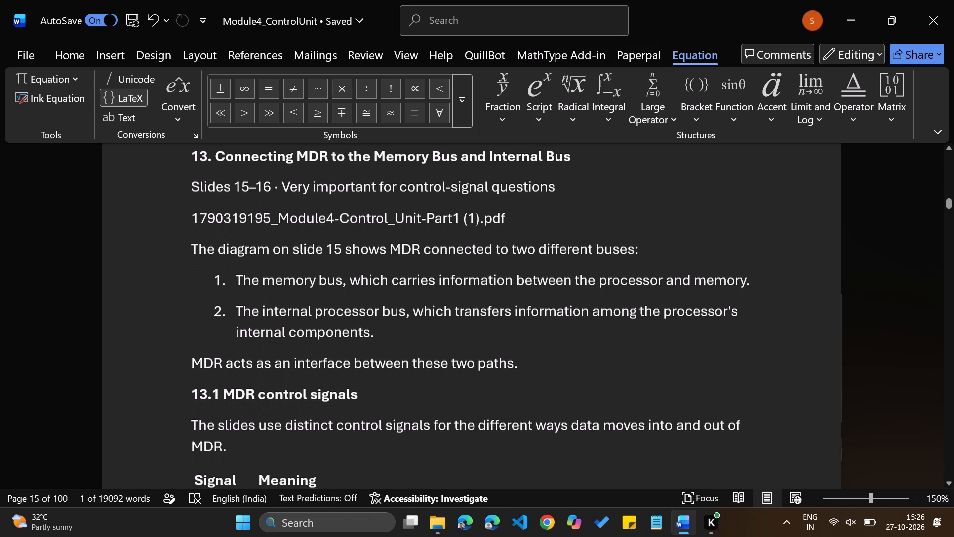
{"action": "left_click_drag", "start_coordinate": [514, 218], "coordinate": [183, 200]}
{"action": "key", "text": "BackSpace"}
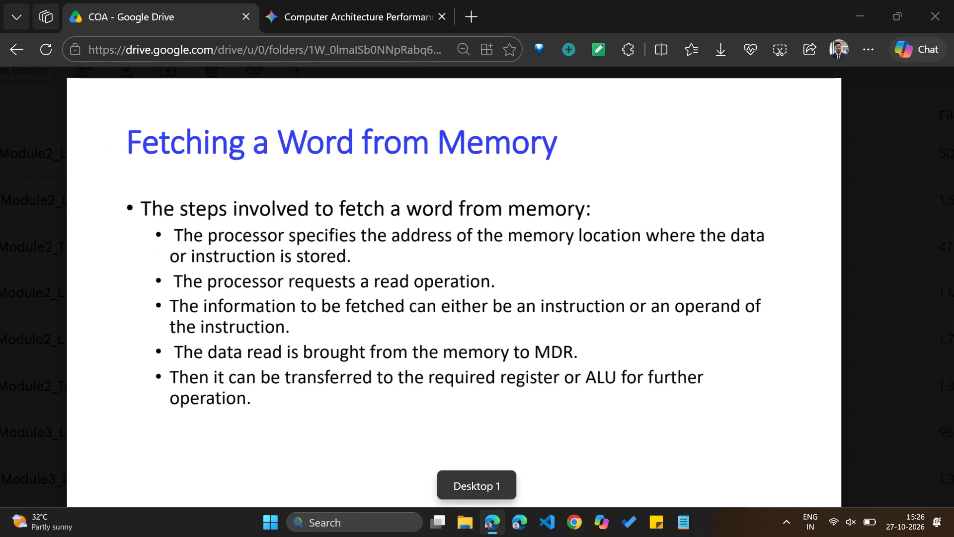
Switch to the lecture slides in Edge and examine the Connecting MDR to Memory Bus and Internal Bus diagram.
{"action": "scroll", "coordinate": [246, 252], "scroll_direction": "down", "scroll_amount": 5}
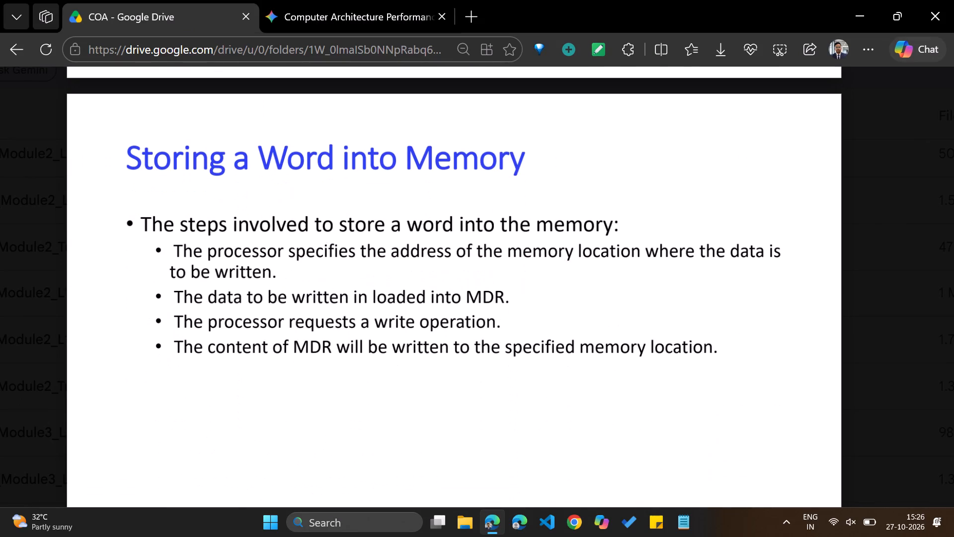
{"action": "scroll", "coordinate": [246, 252], "scroll_direction": "down", "scroll_amount": 2}
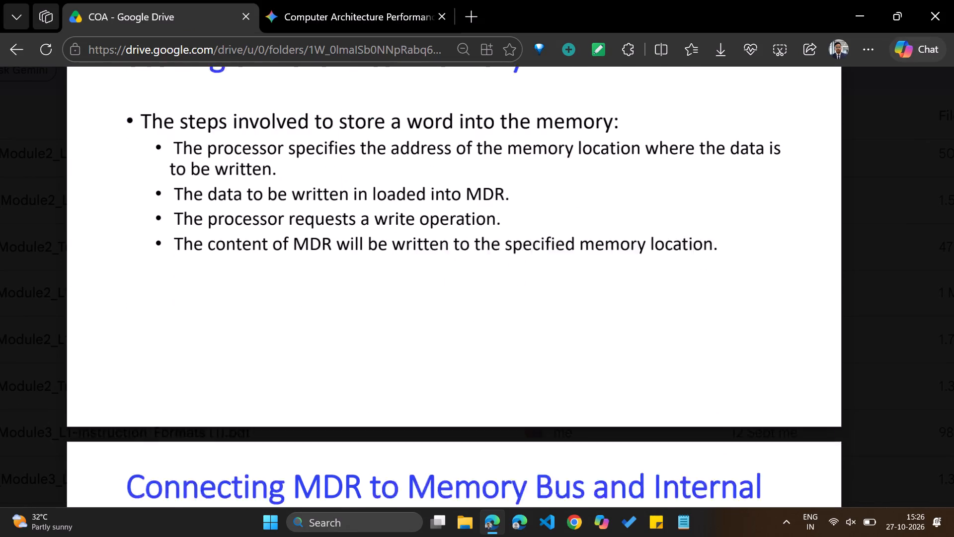
{"action": "scroll", "coordinate": [246, 252], "scroll_direction": "down", "scroll_amount": 6}
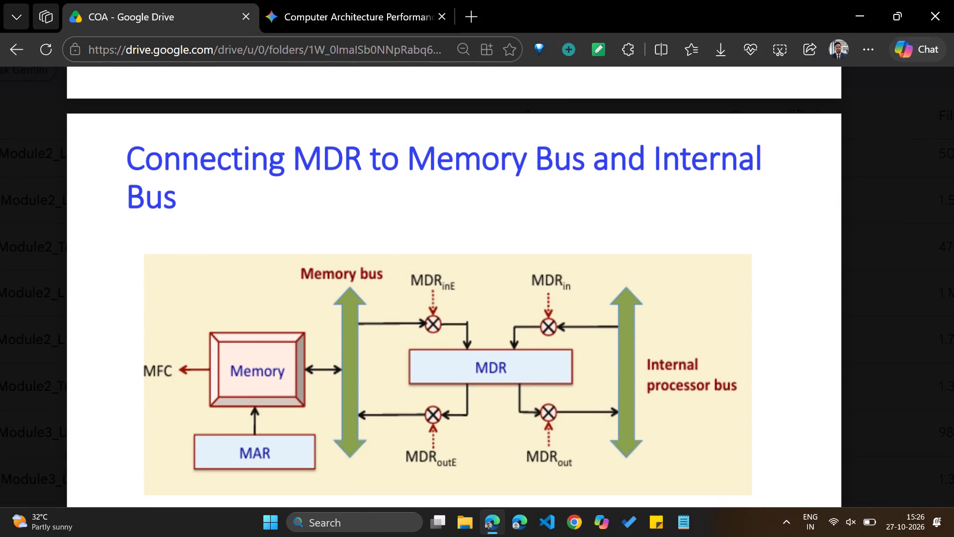
{"action": "scroll", "coordinate": [246, 252], "scroll_direction": "down", "scroll_amount": 2}
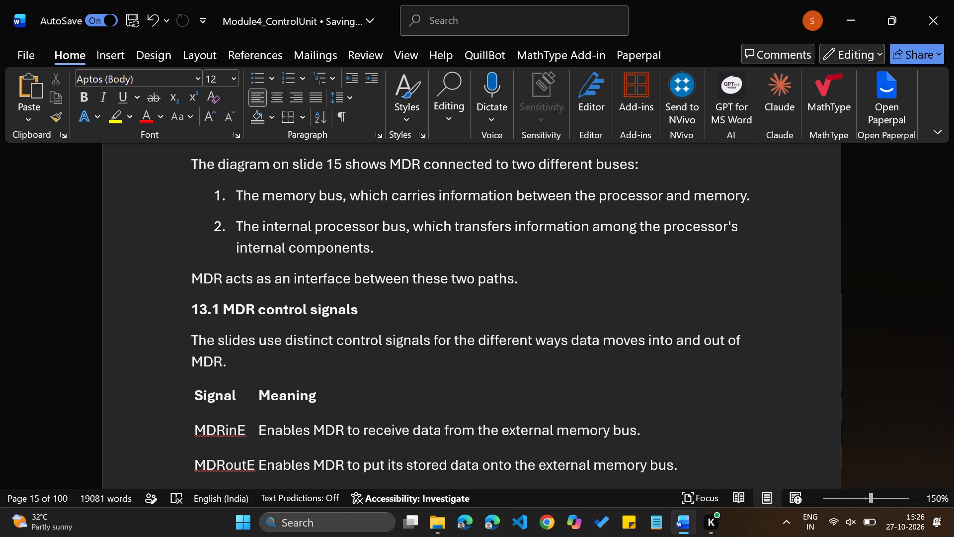
Return to the Word notes and read sections 13.1 MDR control signals and 13.2 What is MFC?
{"action": "scroll", "coordinate": [246, 252], "scroll_direction": "down", "scroll_amount": 2}
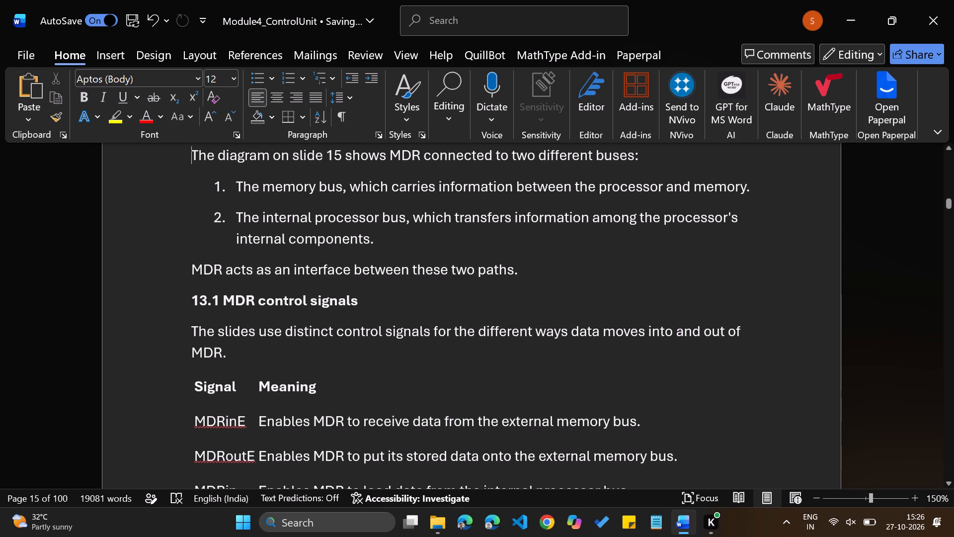
{"action": "scroll", "coordinate": [246, 252], "scroll_direction": "down", "scroll_amount": 1}
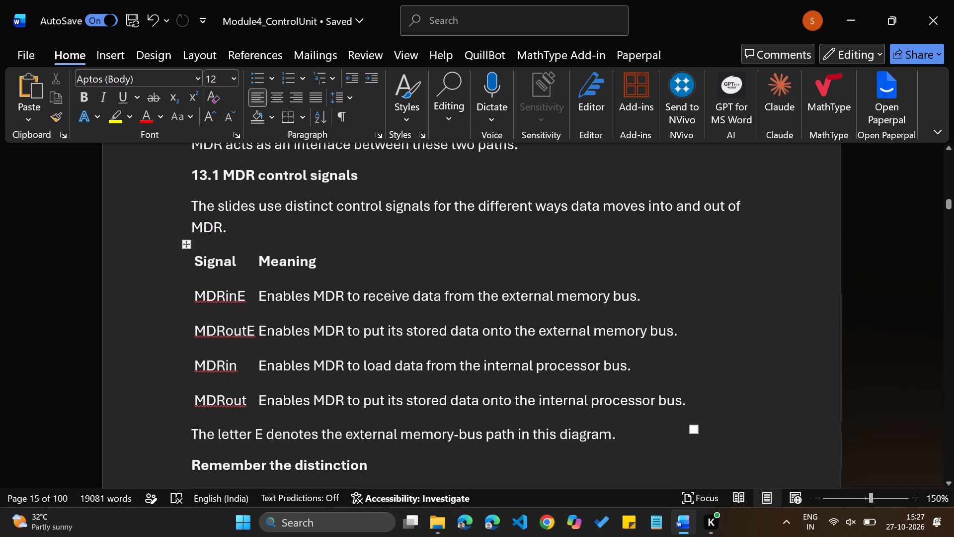
{"action": "scroll", "coordinate": [246, 252], "scroll_direction": "down", "scroll_amount": 1}
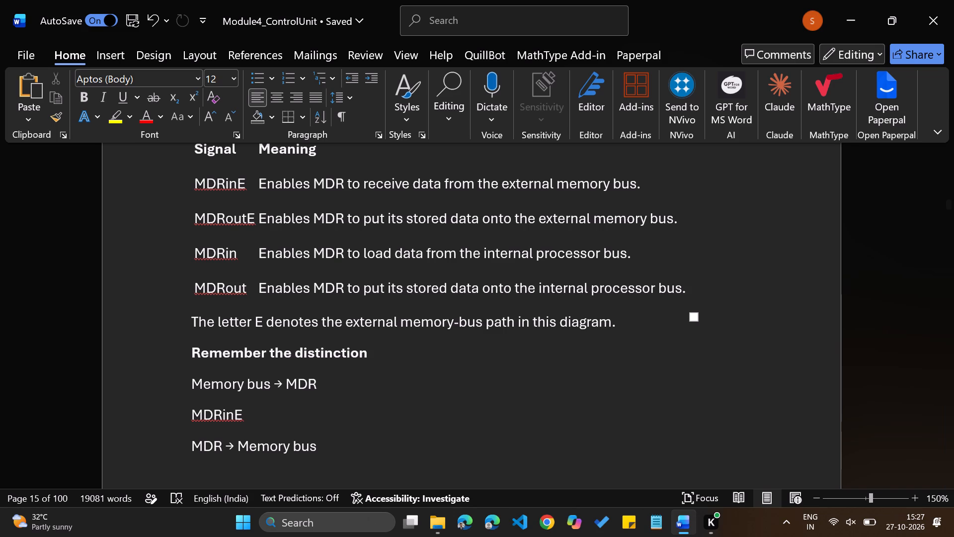
{"action": "scroll", "coordinate": [435, 299], "scroll_direction": "down", "scroll_amount": 1}
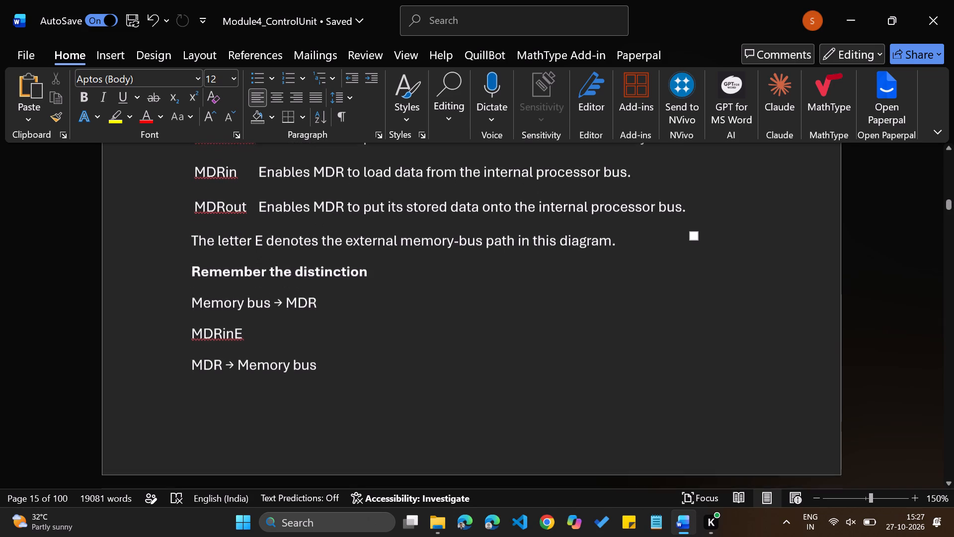
{"action": "scroll", "coordinate": [435, 299], "scroll_direction": "down", "scroll_amount": 2}
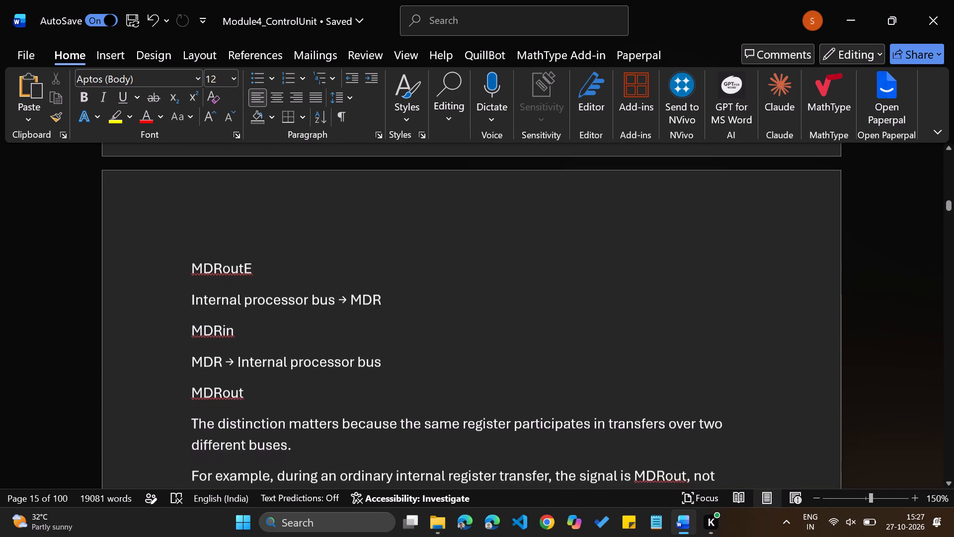
{"action": "scroll", "coordinate": [435, 299], "scroll_direction": "down", "scroll_amount": 3}
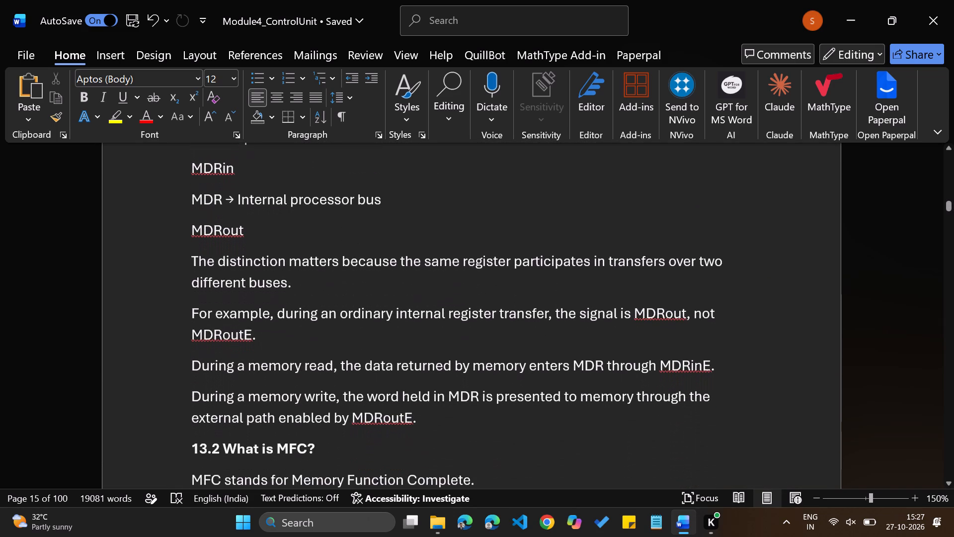
{"action": "scroll", "coordinate": [435, 299], "scroll_direction": "down", "scroll_amount": 1}
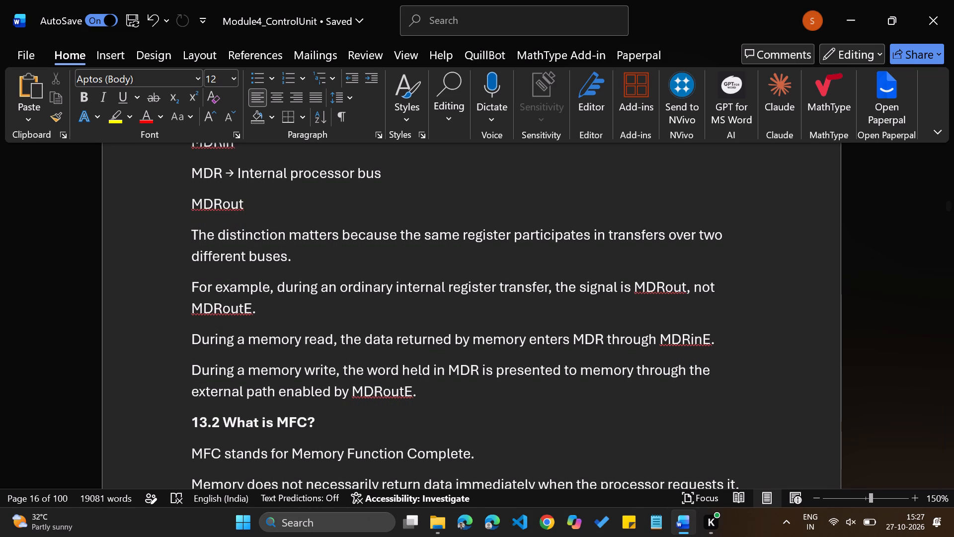
{"action": "scroll", "coordinate": [435, 299], "scroll_direction": "down", "scroll_amount": 1}
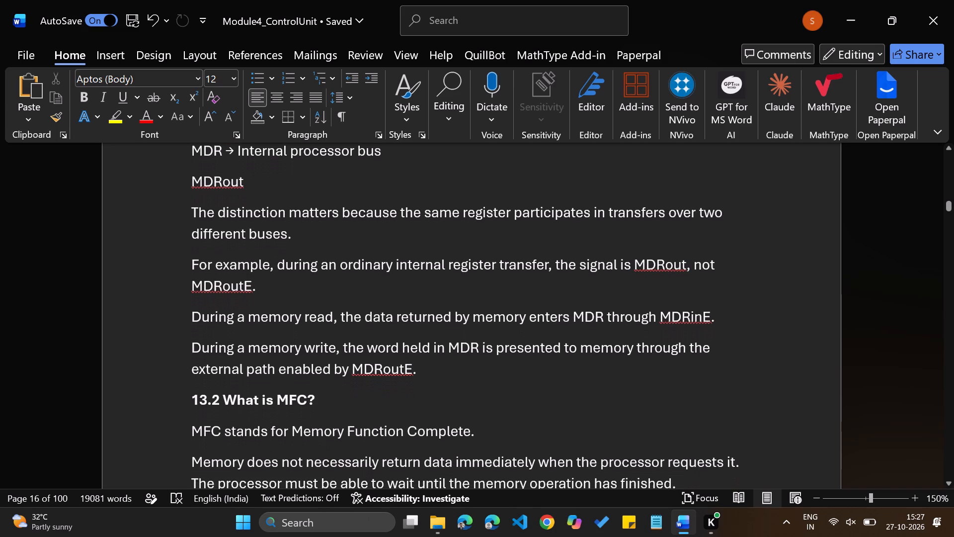
{"action": "scroll", "coordinate": [435, 299], "scroll_direction": "down", "scroll_amount": 2}
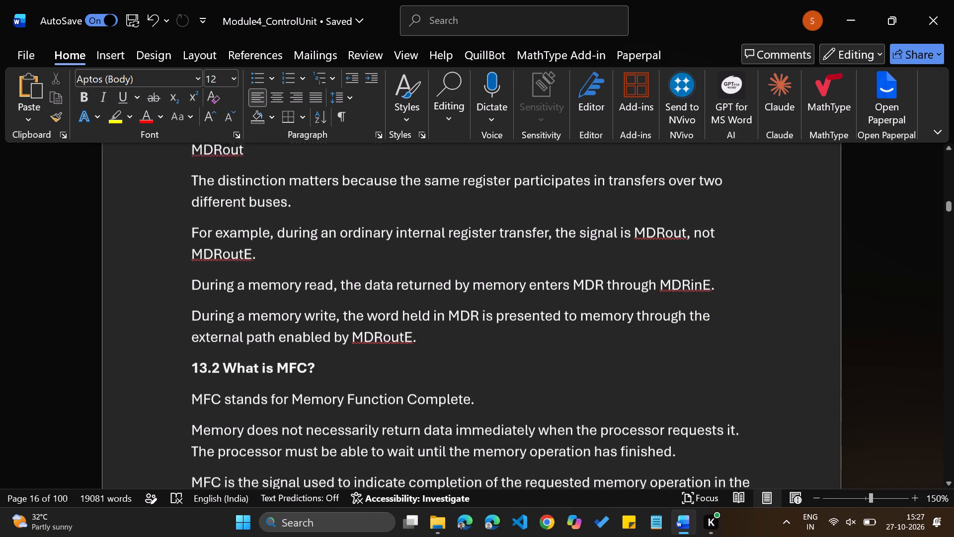
{"action": "scroll", "coordinate": [435, 299], "scroll_direction": "down", "scroll_amount": 2}
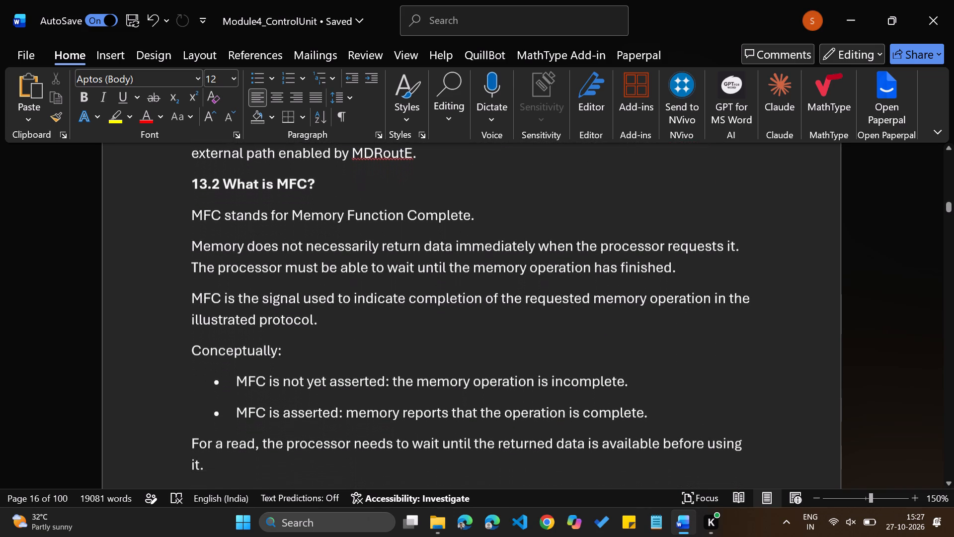
{"action": "scroll", "coordinate": [435, 299], "scroll_direction": "down", "scroll_amount": 2}
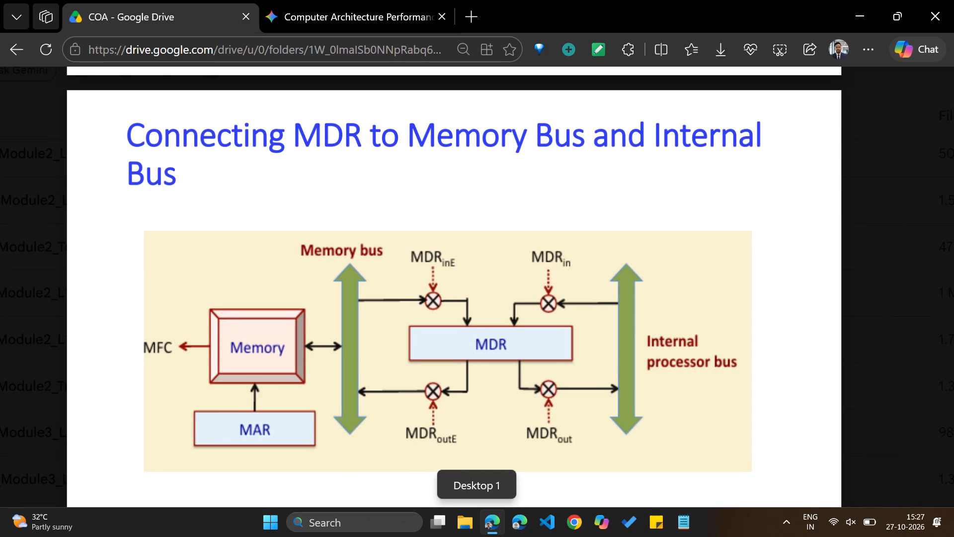
Switch back to the lecture slides in Edge and read the Memory read/write operation slide.
{"action": "scroll", "coordinate": [435, 299], "scroll_direction": "down", "scroll_amount": 6}
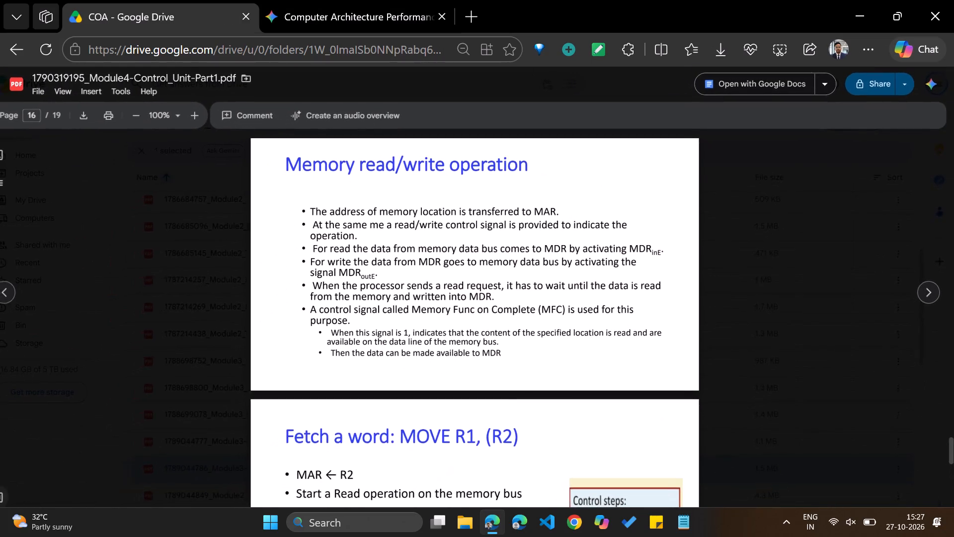
{"action": "scroll", "coordinate": [435, 299], "scroll_direction": "left", "scroll_amount": 1}
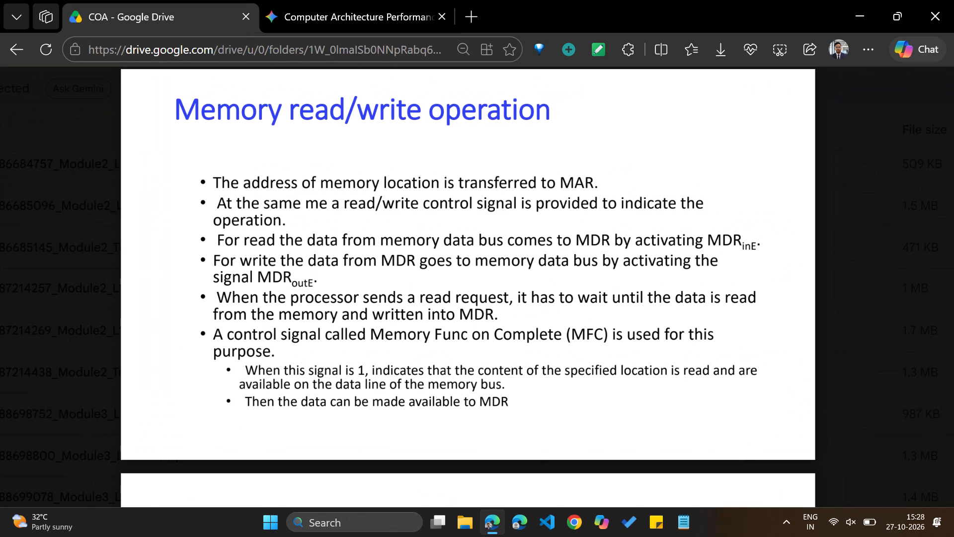
{"action": "scroll", "coordinate": [435, 299], "scroll_direction": "down", "scroll_amount": 1}
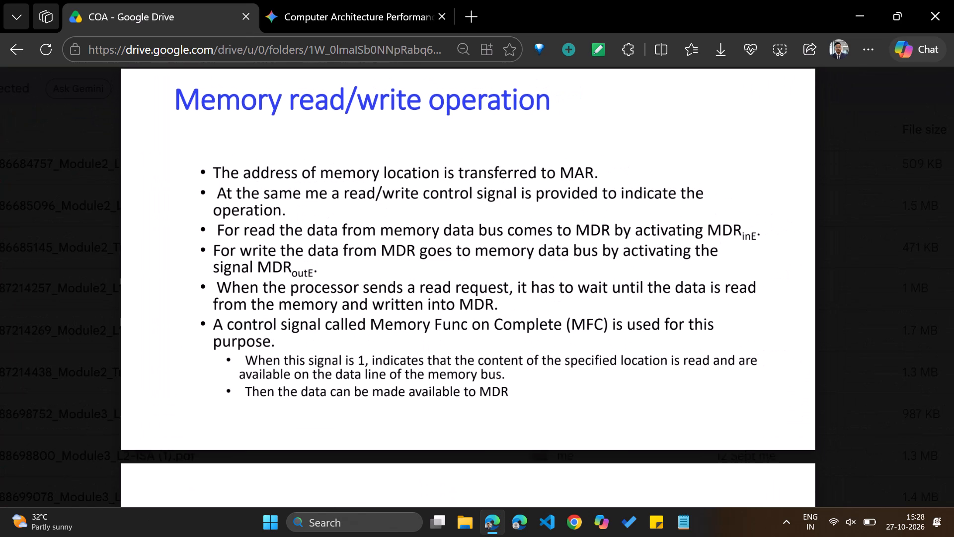
{"action": "scroll", "coordinate": [435, 299], "scroll_direction": "down", "scroll_amount": 1}
{"action": "scroll", "coordinate": [435, 299], "scroll_direction": "up", "scroll_amount": 1}
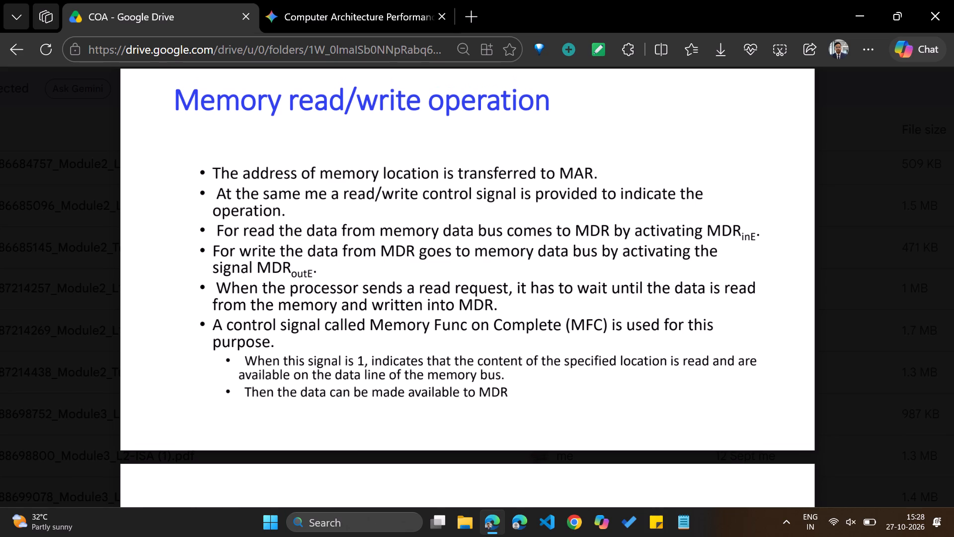
{"action": "scroll", "coordinate": [435, 299], "scroll_direction": "up", "scroll_amount": 1}
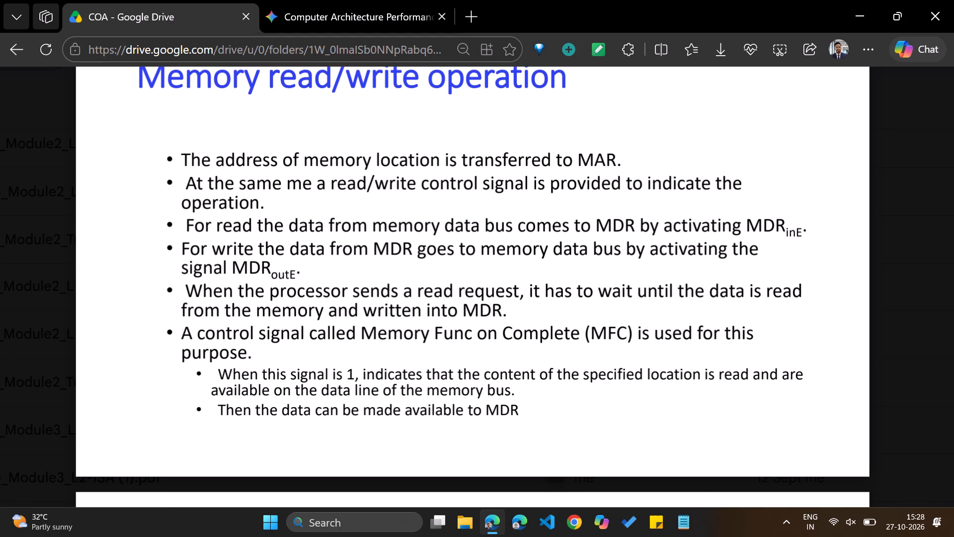
Study the control steps on the slides Fetch a word: MOVE R1, (R2) and Store a word: MOVE (R1), R2.
{"action": "scroll", "coordinate": [432, 340], "scroll_direction": "down", "scroll_amount": 4}
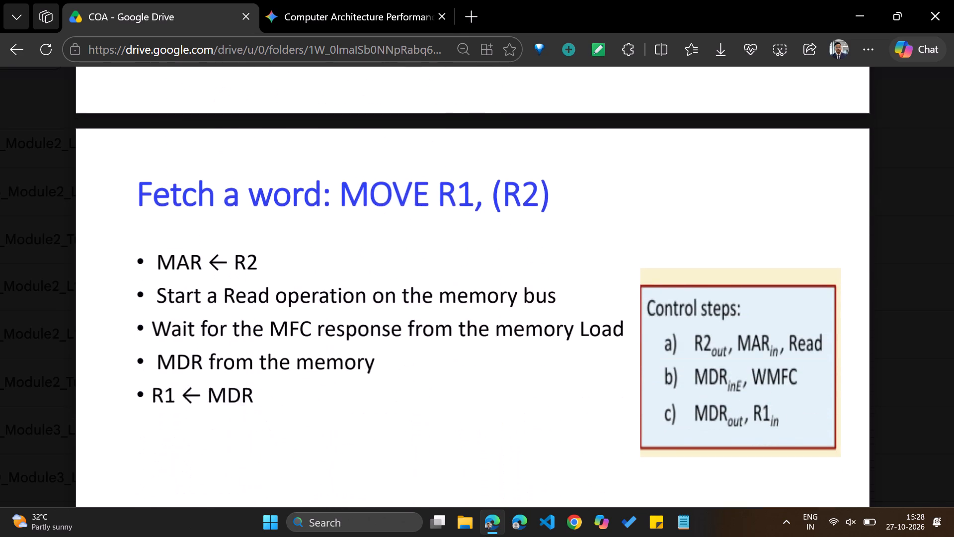
{"action": "scroll", "coordinate": [432, 340], "scroll_direction": "down", "scroll_amount": 1}
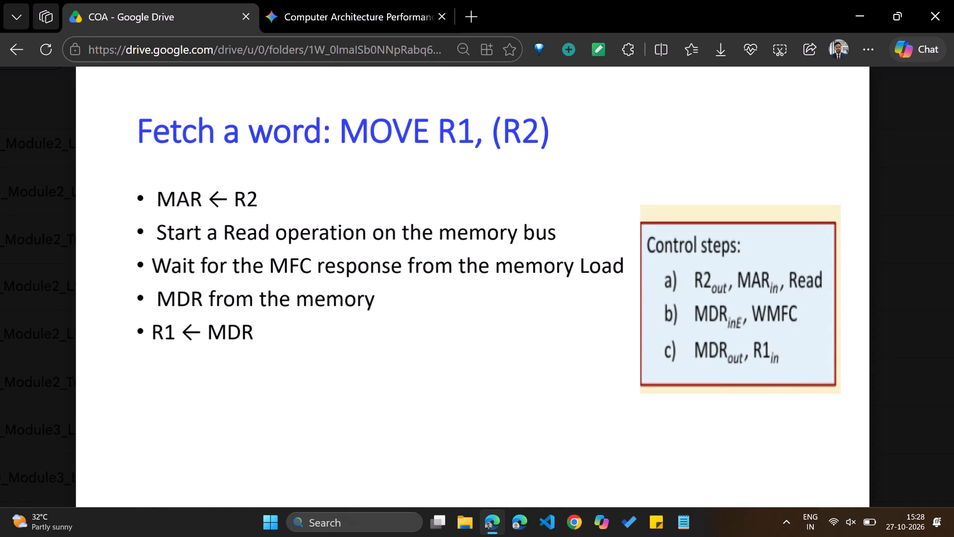
{"action": "scroll", "coordinate": [432, 340], "scroll_direction": "down", "scroll_amount": 1}
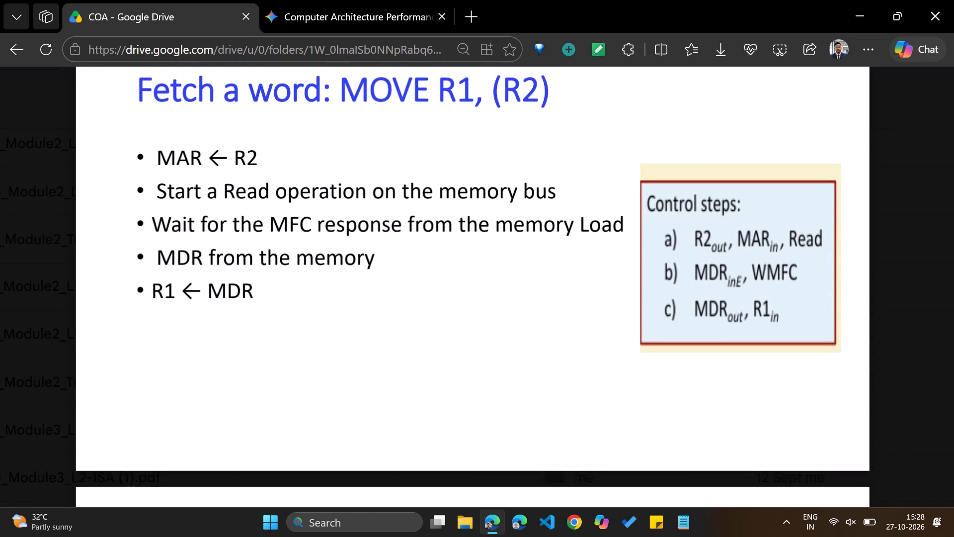
{"action": "scroll", "coordinate": [432, 340], "scroll_direction": "down", "scroll_amount": 6}
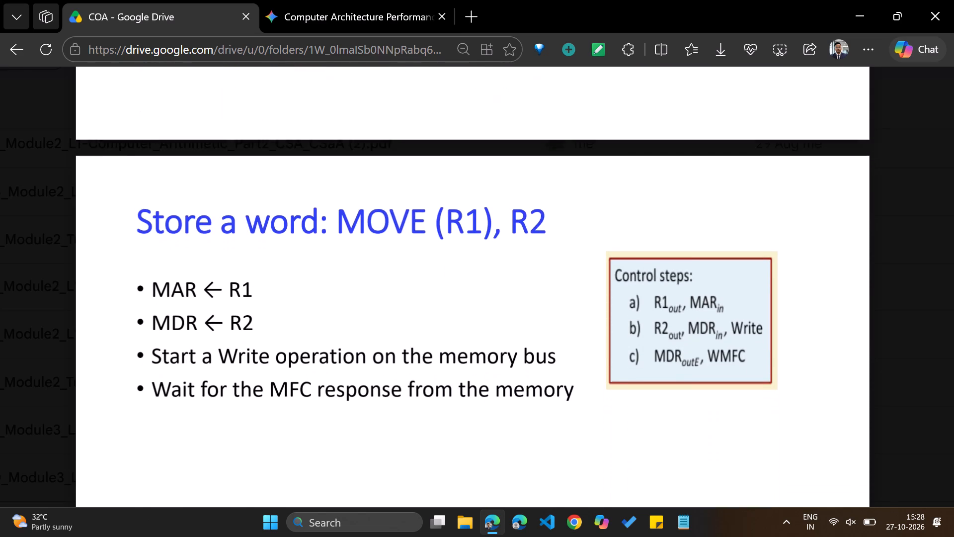
{"action": "scroll", "coordinate": [432, 340], "scroll_direction": "down", "scroll_amount": 2}
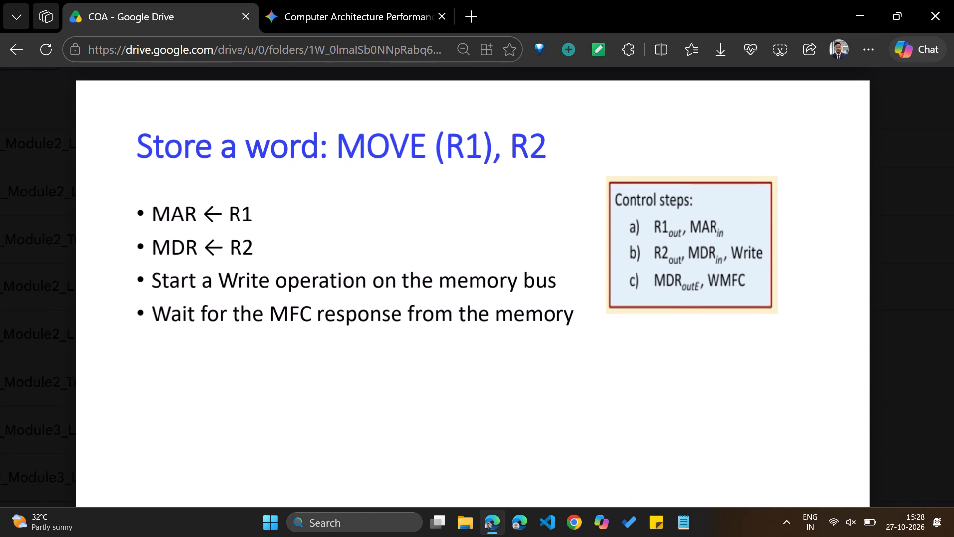
{"action": "scroll", "coordinate": [432, 340], "scroll_direction": "down", "scroll_amount": 1}
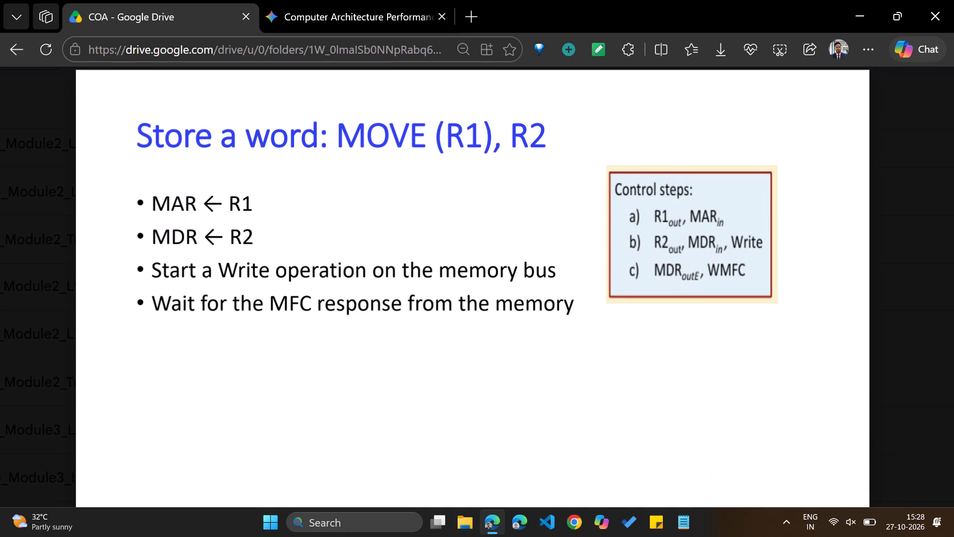
{"action": "scroll", "coordinate": [432, 340], "scroll_direction": "down", "scroll_amount": 2}
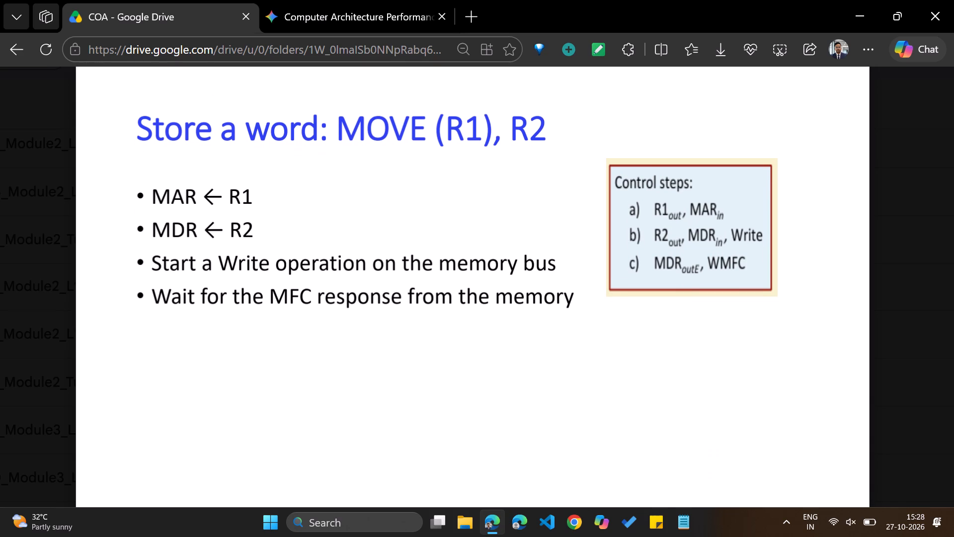
Examine the Complete Flow slide for ADD R1, R2, including its timing steps and datapath diagram.
{"action": "scroll", "coordinate": [432, 340], "scroll_direction": "down", "scroll_amount": 6}
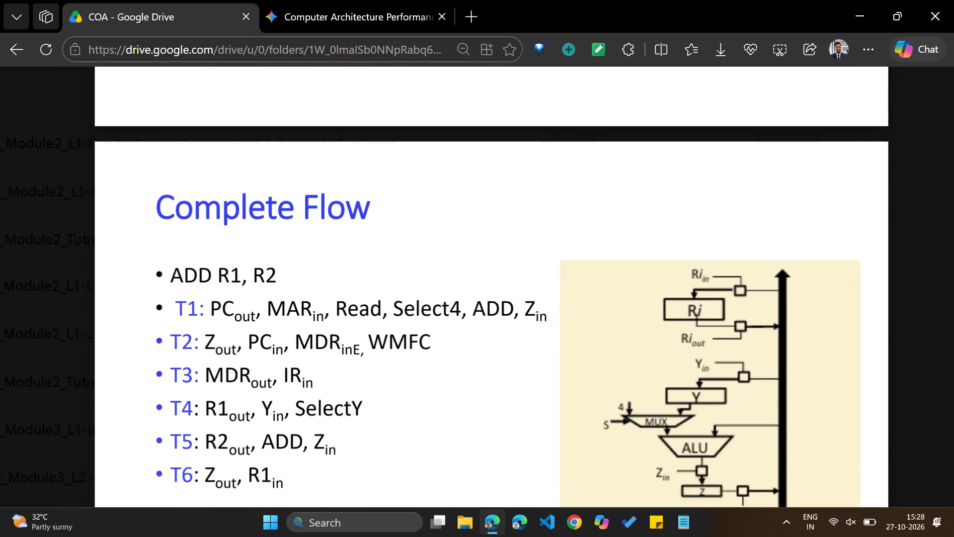
{"action": "scroll", "coordinate": [432, 340], "scroll_direction": "down", "scroll_amount": 2}
{"action": "scroll", "coordinate": [432, 340], "scroll_direction": "left", "scroll_amount": 1}
{"action": "scroll", "coordinate": [432, 340], "scroll_direction": "down", "scroll_amount": 1}
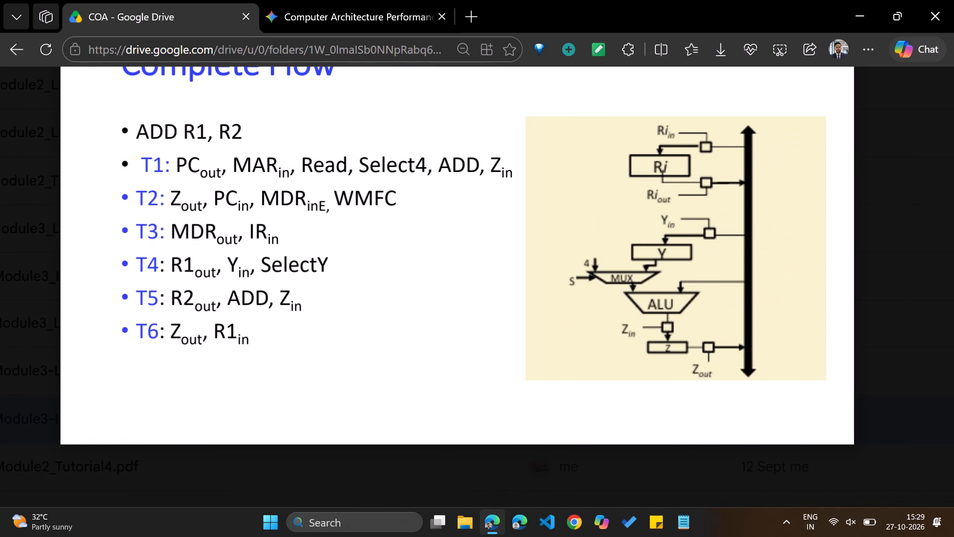